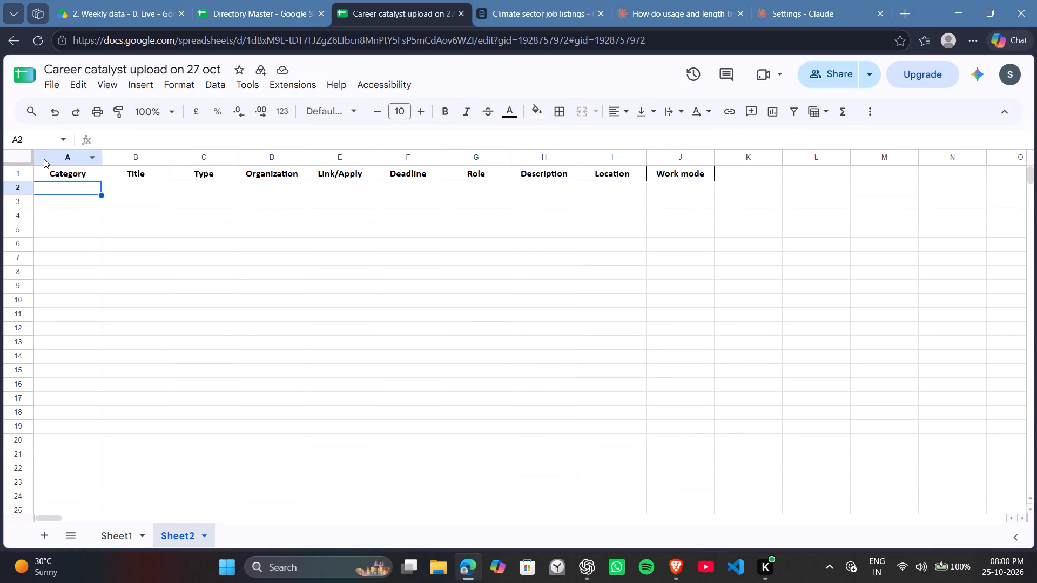
{"action": "key", "text": "ctrl+v"}
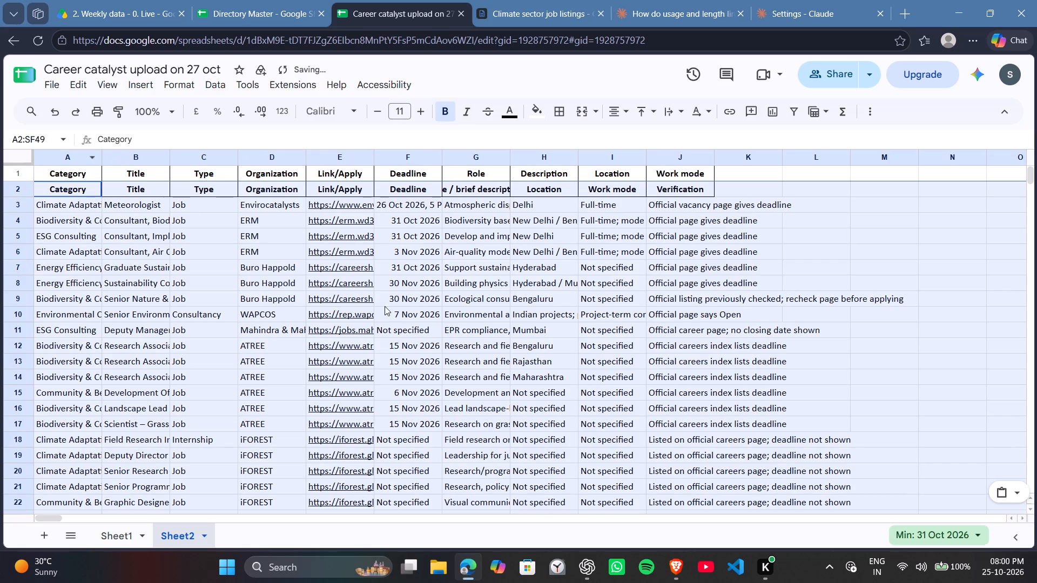
Delete the redundant header in row 1 of Sheet2, above the pasted listings' own header.
{"action": "left_click", "coordinate": [19, 167]}
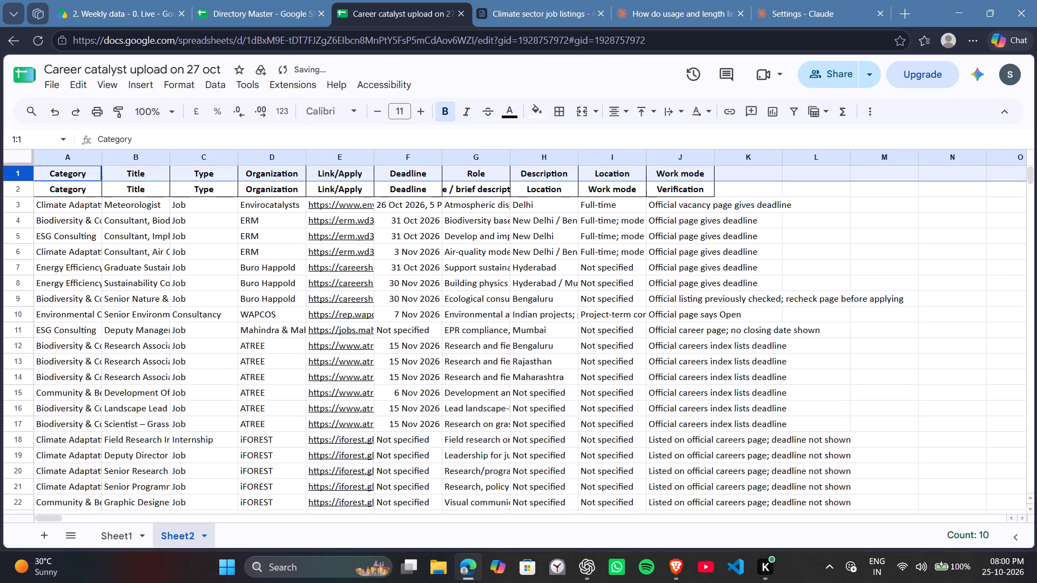
{"action": "right_click", "coordinate": [19, 167]}
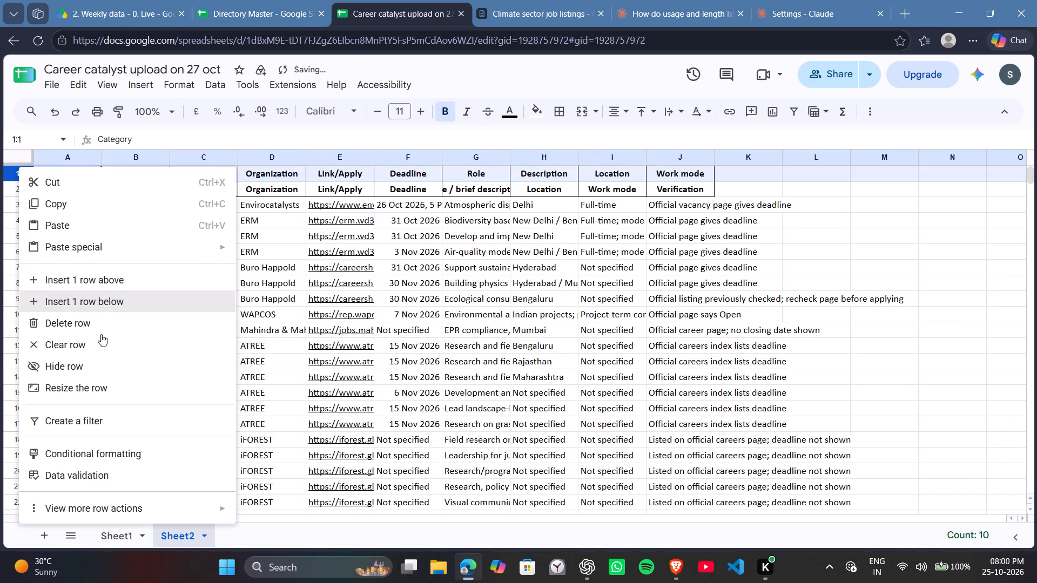
{"action": "left_click", "coordinate": [103, 326]}
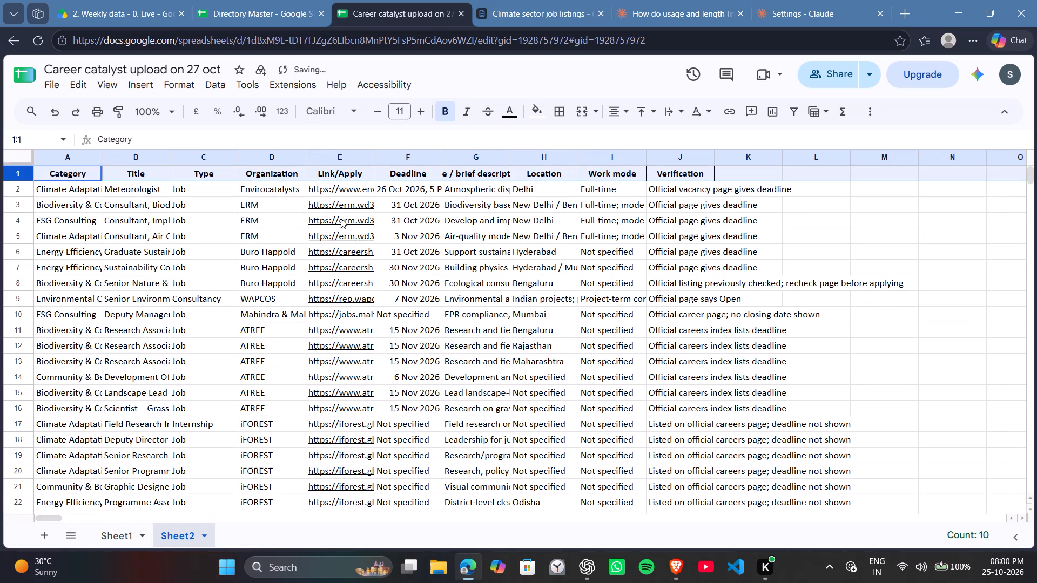
Open the application link of the Envirocatalysts Meteorologist listing in row 2.
{"action": "left_click", "coordinate": [340, 193]}
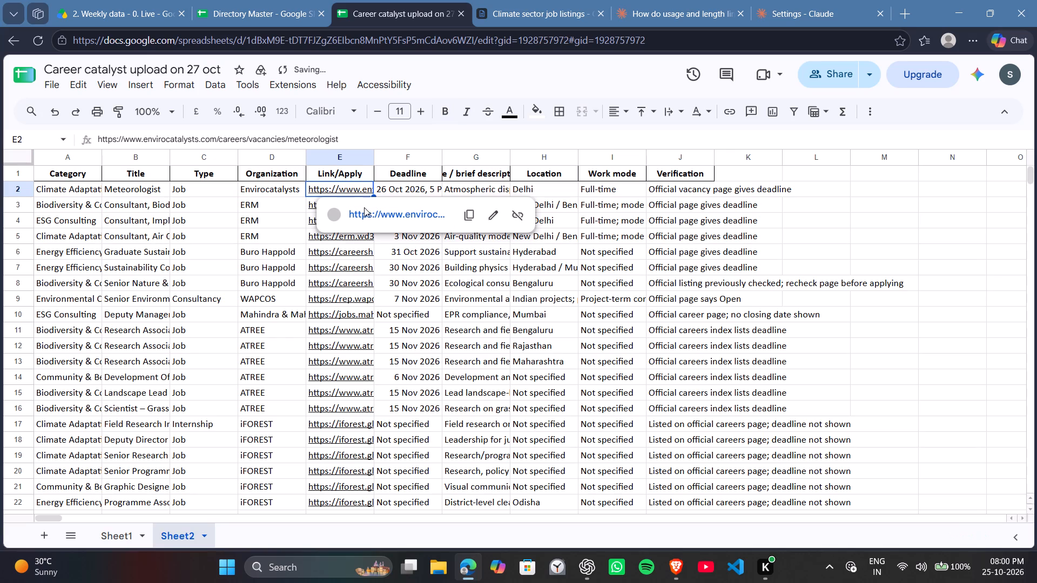
{"action": "left_click", "coordinate": [376, 219]}
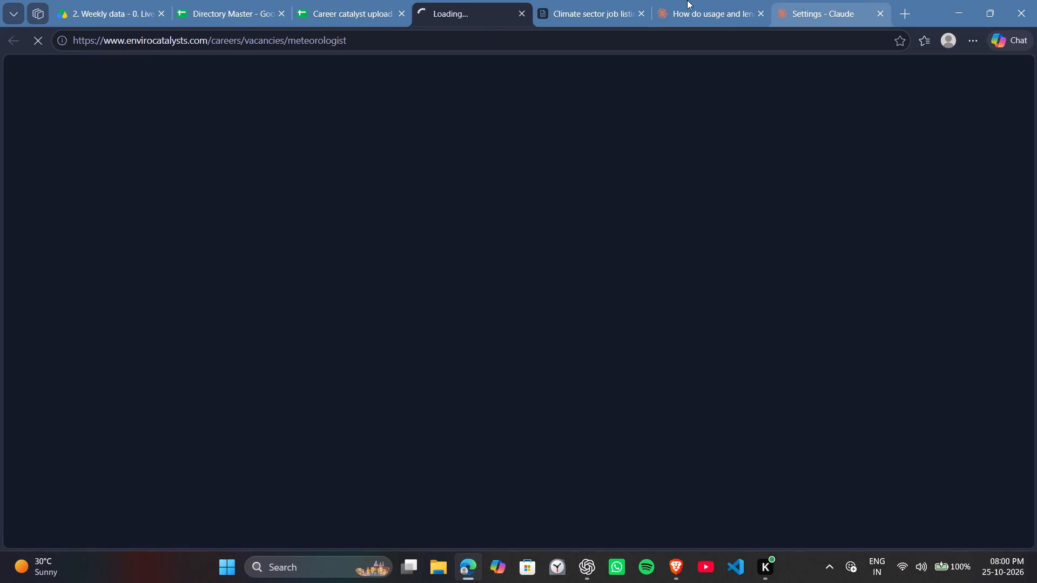
Close the climate sector job listings document and the two Claude pages in the browser.
{"action": "left_click", "coordinate": [641, 14]}
{"action": "left_click", "coordinate": [641, 14]}
{"action": "left_click", "coordinate": [641, 14]}
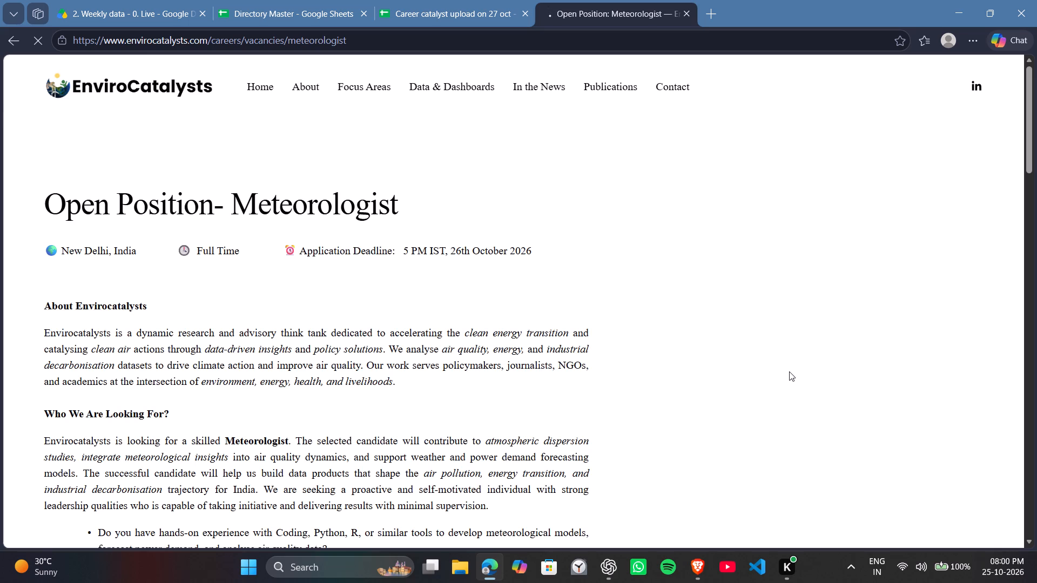
Read through the Meteorologist vacancy page, examining the requirements, location, application instructions and deadline.
{"action": "scroll", "coordinate": [716, 381], "scroll_direction": "down", "scroll_amount": 1}
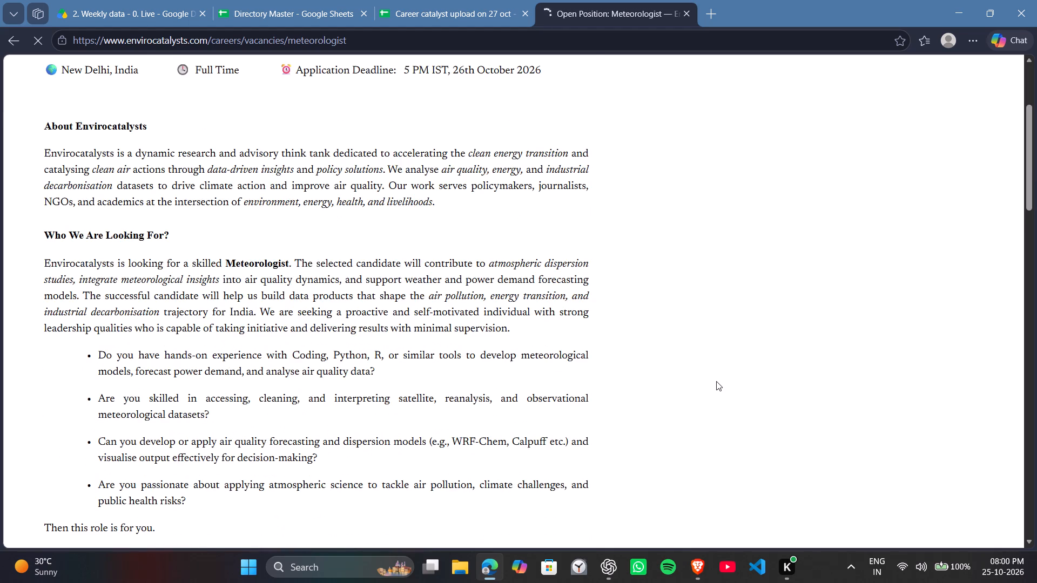
{"action": "scroll", "coordinate": [716, 381], "scroll_direction": "down", "scroll_amount": 5}
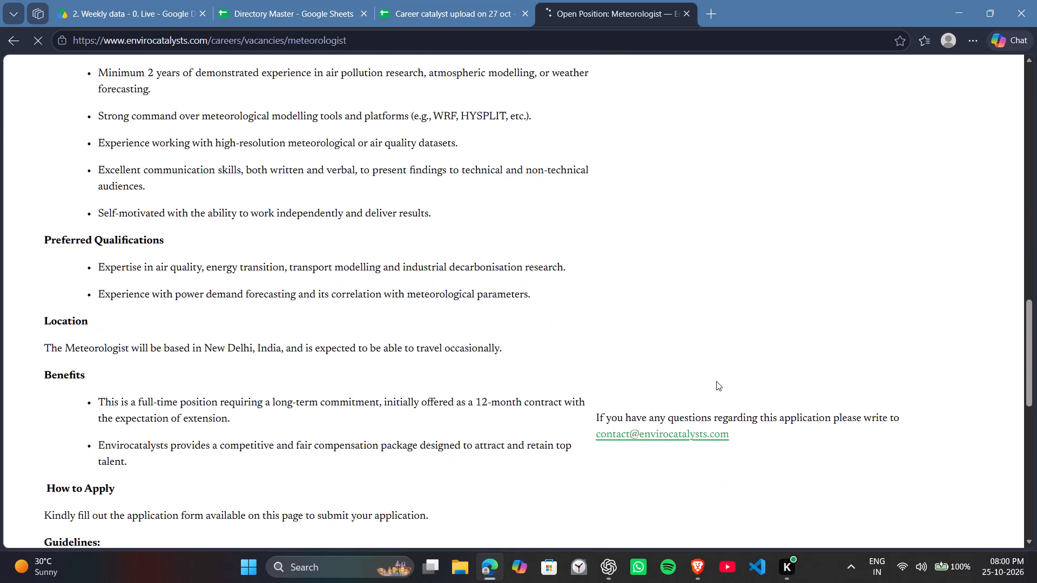
{"action": "scroll", "coordinate": [716, 381], "scroll_direction": "down", "scroll_amount": 2}
{"action": "scroll", "coordinate": [716, 381], "scroll_direction": "up", "scroll_amount": 2}
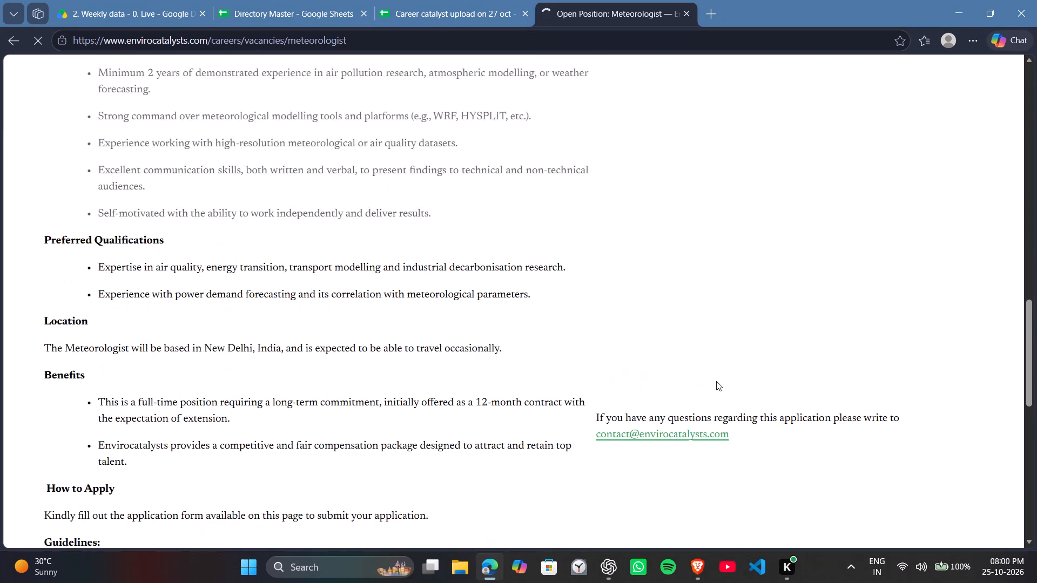
{"action": "scroll", "coordinate": [716, 381], "scroll_direction": "down", "scroll_amount": 3}
{"action": "scroll", "coordinate": [716, 382], "scroll_direction": "up", "scroll_amount": 2}
{"action": "scroll", "coordinate": [716, 382], "scroll_direction": "down", "scroll_amount": 2}
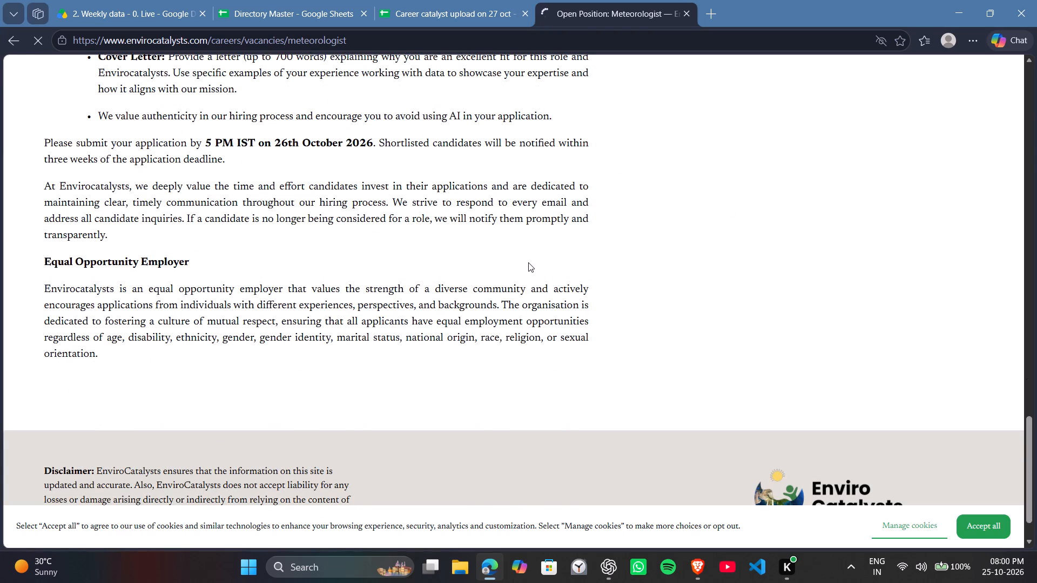
{"action": "scroll", "coordinate": [528, 262], "scroll_direction": "up", "scroll_amount": 2}
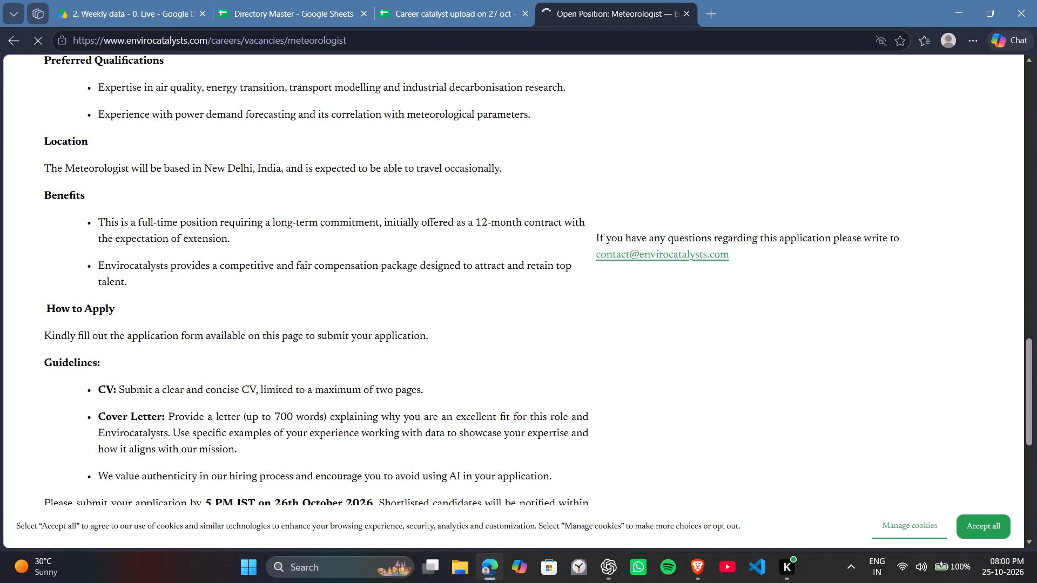
{"action": "scroll", "coordinate": [528, 262], "scroll_direction": "down", "scroll_amount": 3}
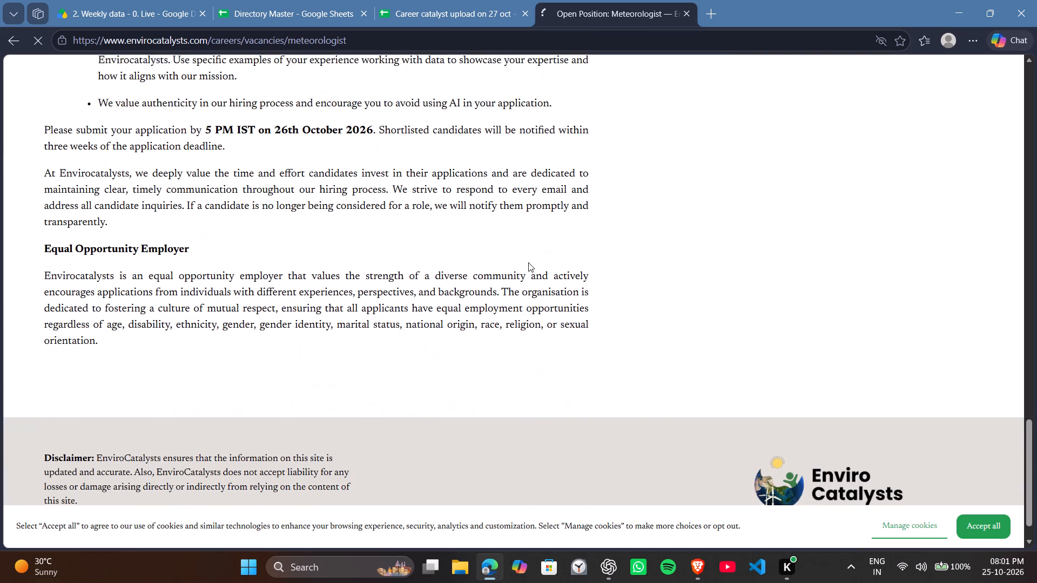
Review the Meteorologist vacancy page again from the application guidelines back up to the heading, examining the deadline, location and job description.
{"action": "scroll", "coordinate": [528, 262], "scroll_direction": "down", "scroll_amount": 1}
{"action": "scroll", "coordinate": [528, 262], "scroll_direction": "up", "scroll_amount": 1}
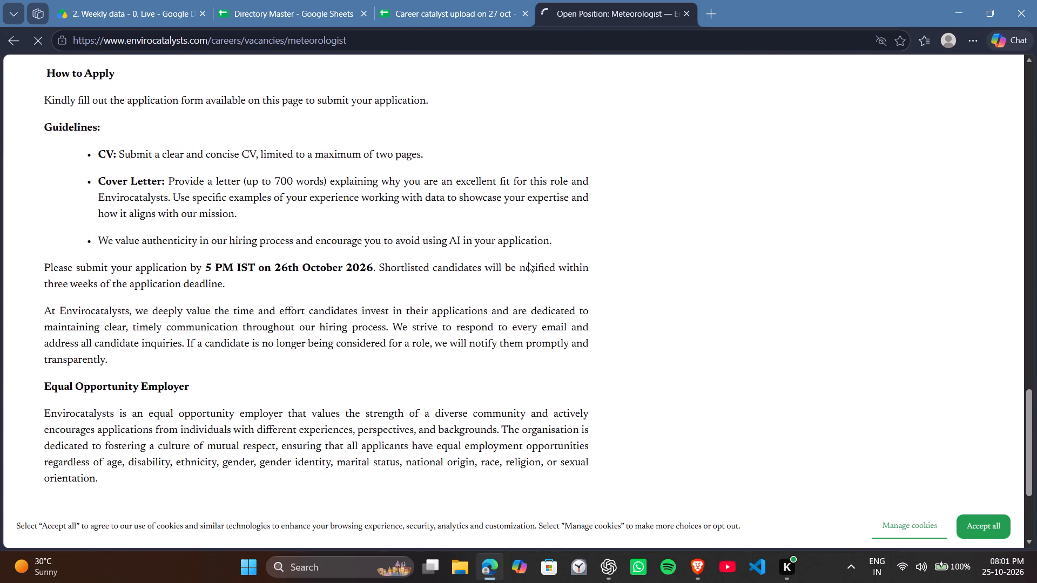
{"action": "scroll", "coordinate": [528, 262], "scroll_direction": "up", "scroll_amount": 3}
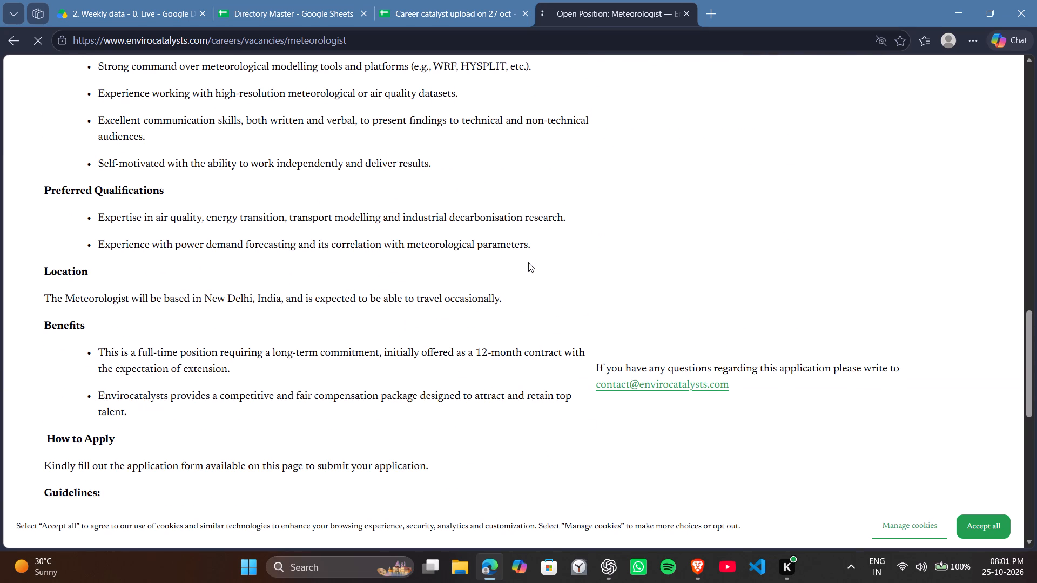
{"action": "scroll", "coordinate": [528, 262], "scroll_direction": "up", "scroll_amount": 3}
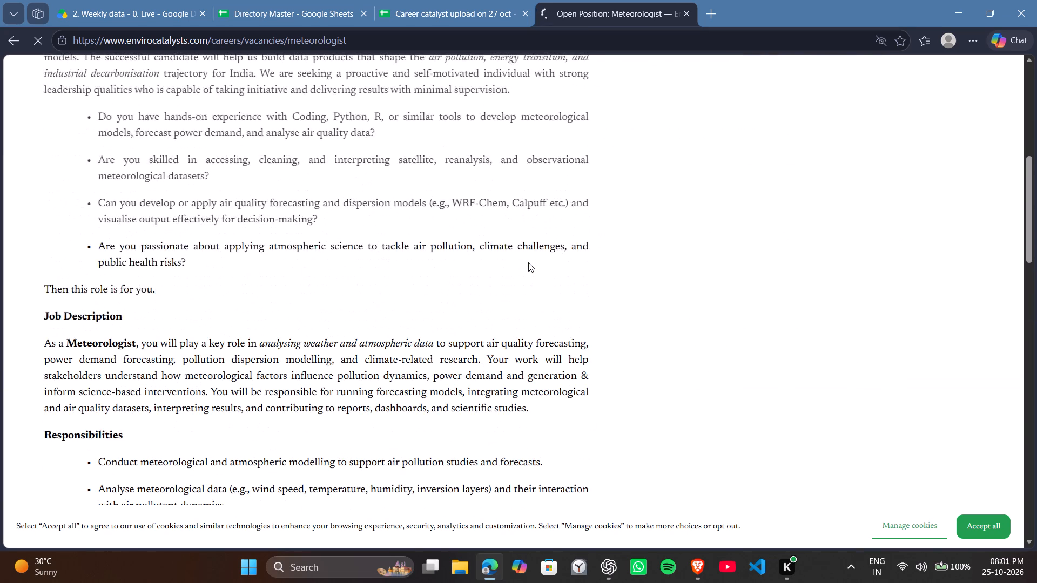
{"action": "scroll", "coordinate": [528, 262], "scroll_direction": "up", "scroll_amount": 4}
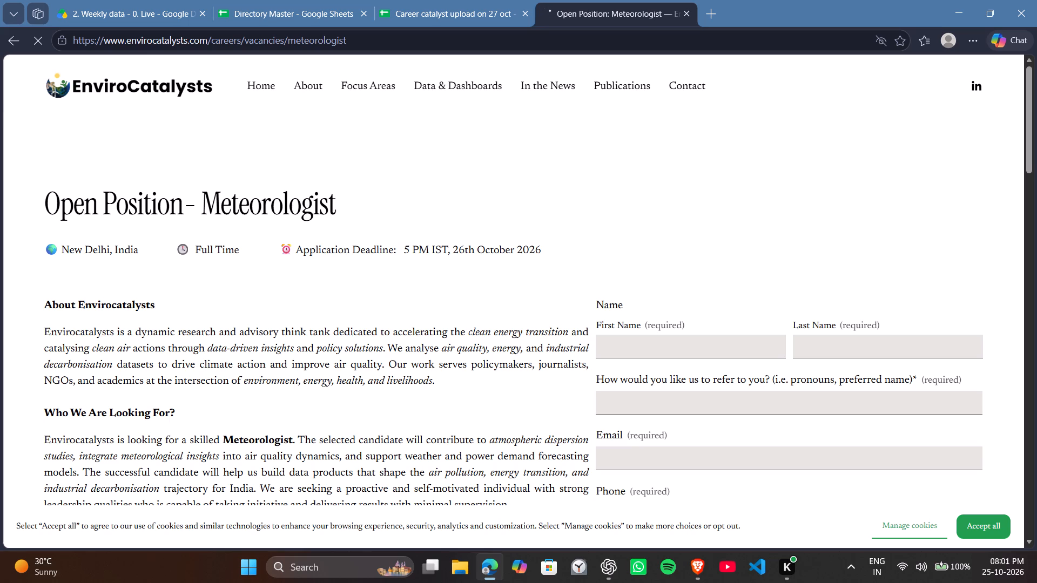
Delete the Envirocatalysts Meteorologist listing in row 2 of Sheet2 in the Career catalyst upload spreadsheet.
{"action": "left_click", "coordinate": [411, 17]}
{"action": "left_click", "coordinate": [16, 185]}
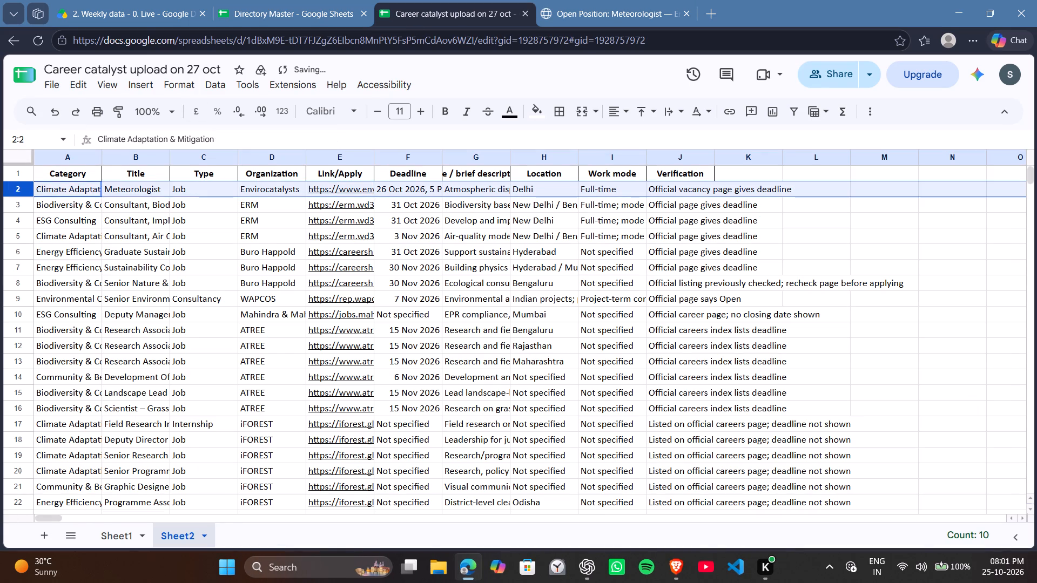
{"action": "right_click", "coordinate": [16, 185]}
{"action": "left_click", "coordinate": [86, 347]}
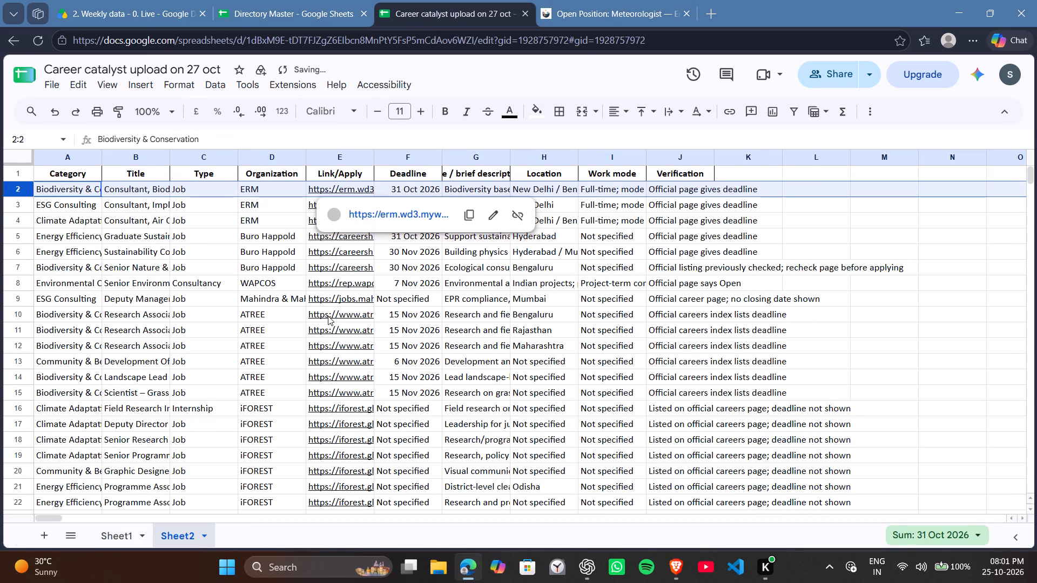
Open the application link of the ERM Consultant, Biodiversity listing in row 2 and close the Meteorologist vacancy page.
{"action": "scroll", "coordinate": [328, 322], "scroll_direction": "down", "scroll_amount": 4}
{"action": "scroll", "coordinate": [328, 322], "scroll_direction": "up", "scroll_amount": 5}
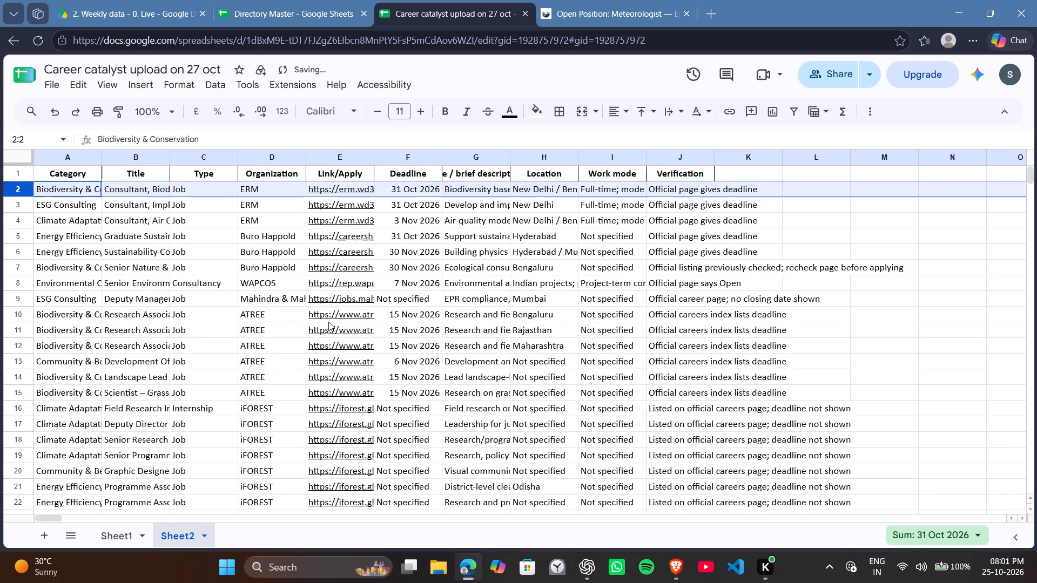
{"action": "left_click", "coordinate": [347, 195]}
{"action": "left_click", "coordinate": [373, 217]}
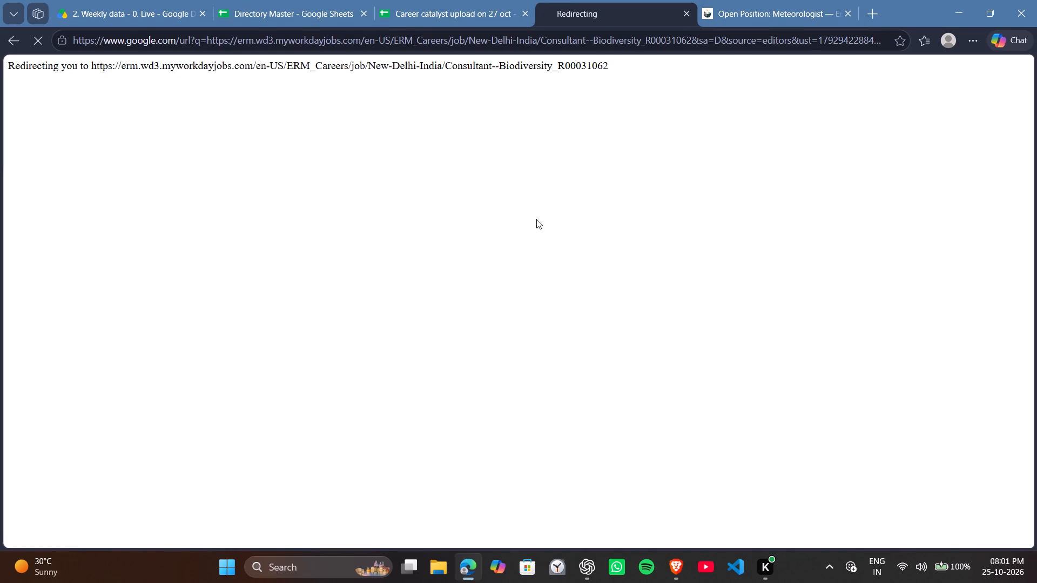
{"action": "left_click", "coordinate": [847, 13]}
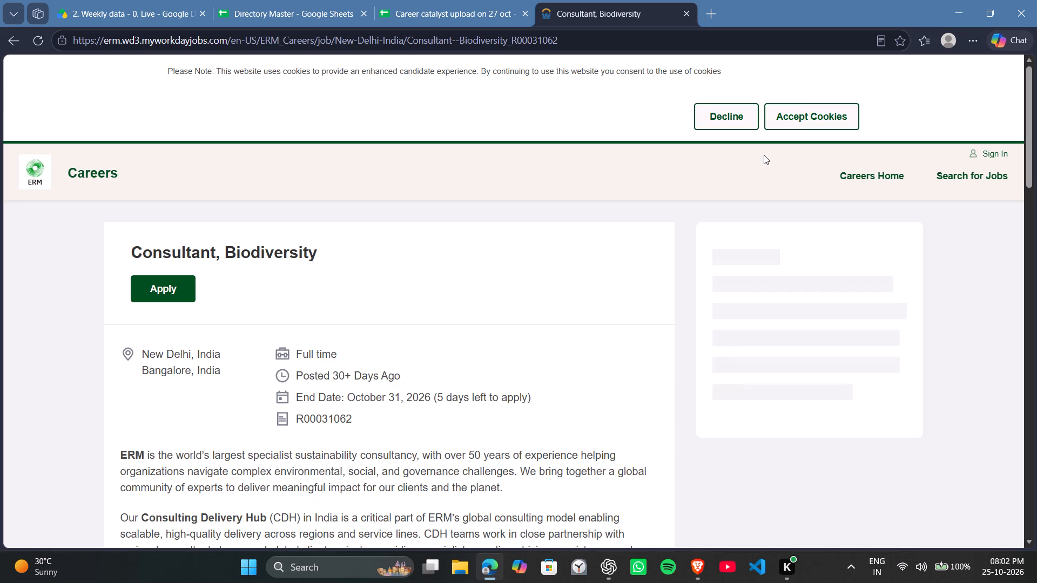
Read through the ERM Consultant, Biodiversity vacancy page, examining its end date, location, job type and requirements.
{"action": "scroll", "coordinate": [764, 155], "scroll_direction": "up", "scroll_amount": 1}
{"action": "scroll", "coordinate": [811, 229], "scroll_direction": "down", "scroll_amount": 1}
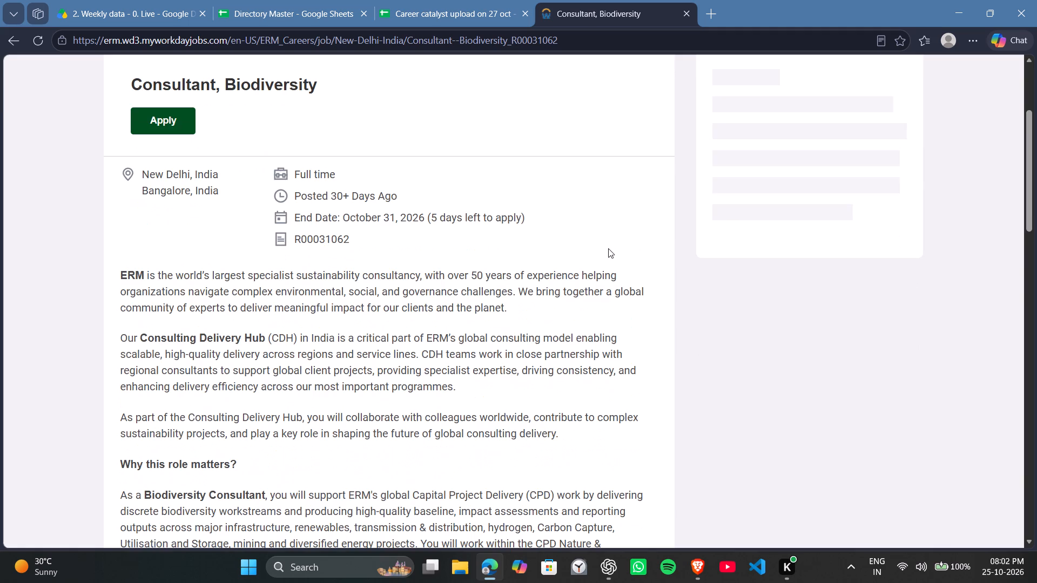
{"action": "scroll", "coordinate": [581, 256], "scroll_direction": "up", "scroll_amount": 1}
{"action": "scroll", "coordinate": [581, 256], "scroll_direction": "down", "scroll_amount": 5}
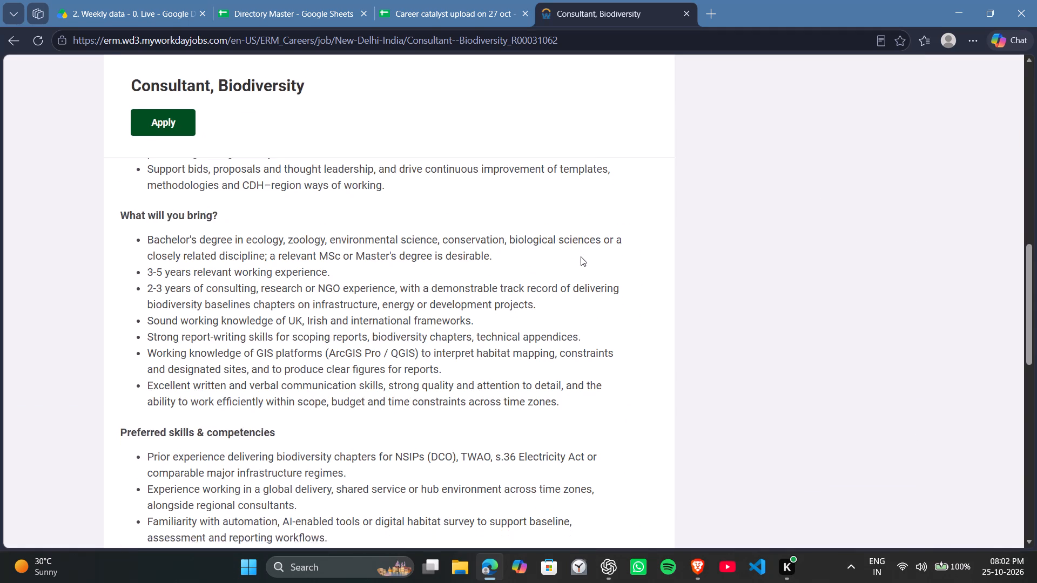
{"action": "scroll", "coordinate": [581, 256], "scroll_direction": "down", "scroll_amount": 3}
{"action": "scroll", "coordinate": [581, 256], "scroll_direction": "up", "scroll_amount": 11}
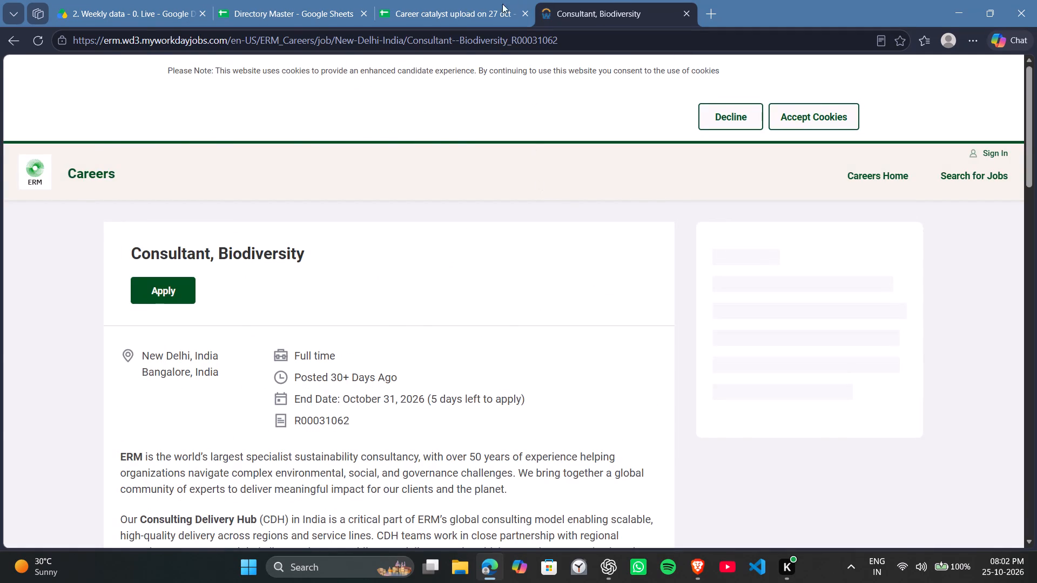
Back in the upload spreadsheet, apply a hyperlink to the ERM Biodiversity listing's application URL in cell E2.
{"action": "left_click", "coordinate": [455, 0]}
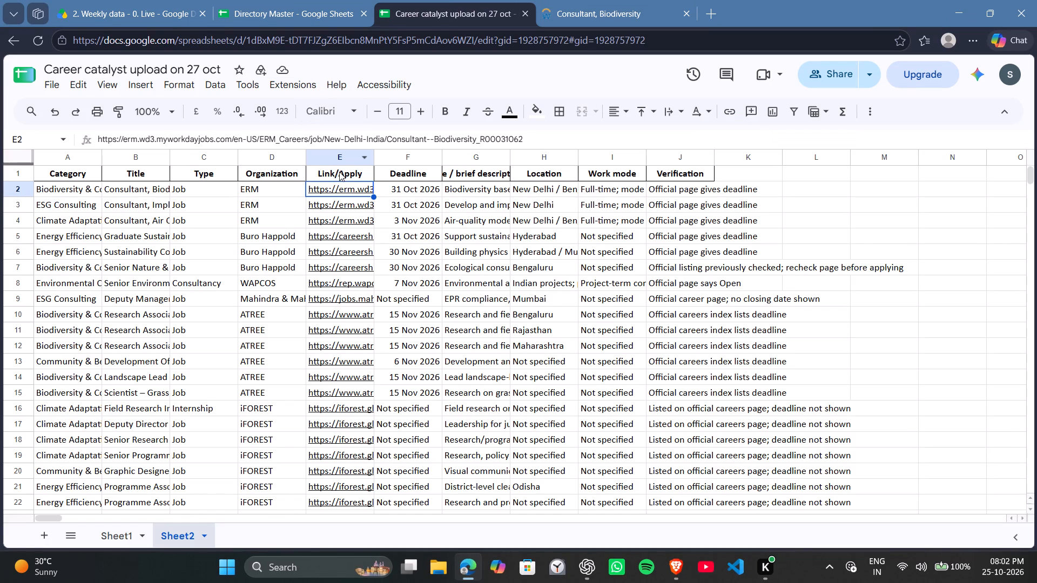
{"action": "key", "text": "ctrl+k"}
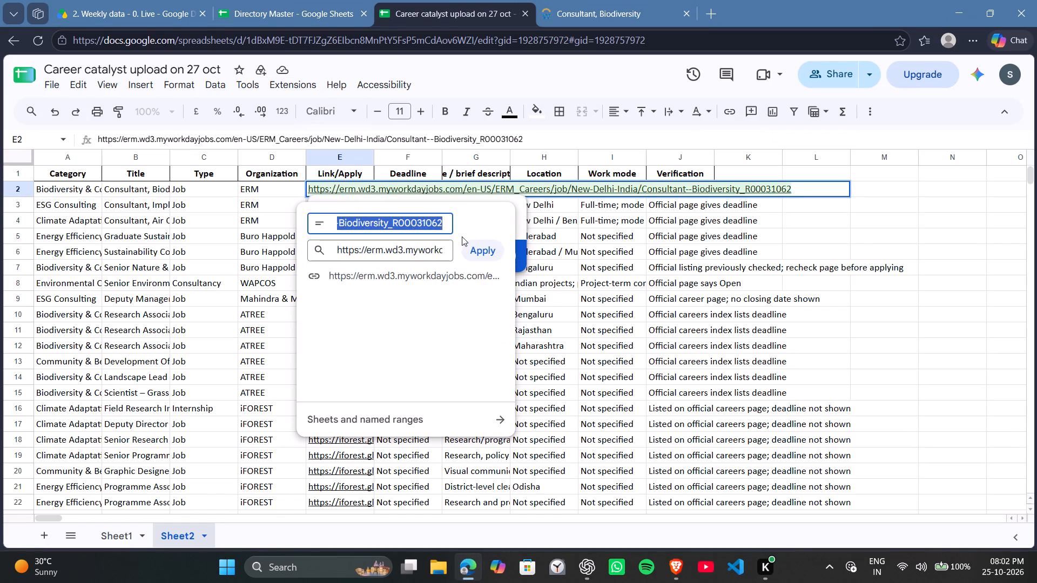
{"action": "left_click", "coordinate": [447, 223]}
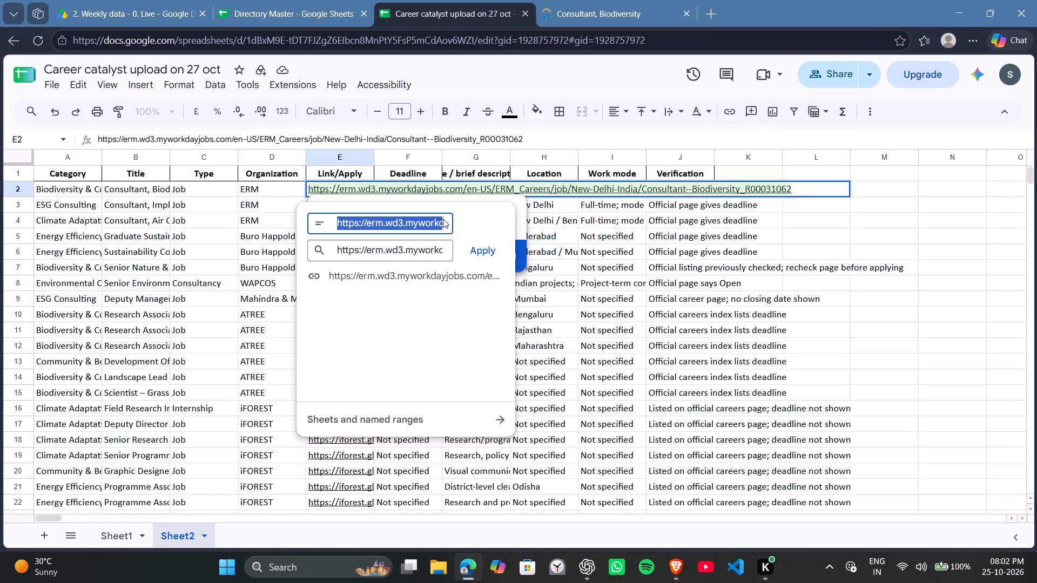
{"action": "left_click", "coordinate": [475, 250]}
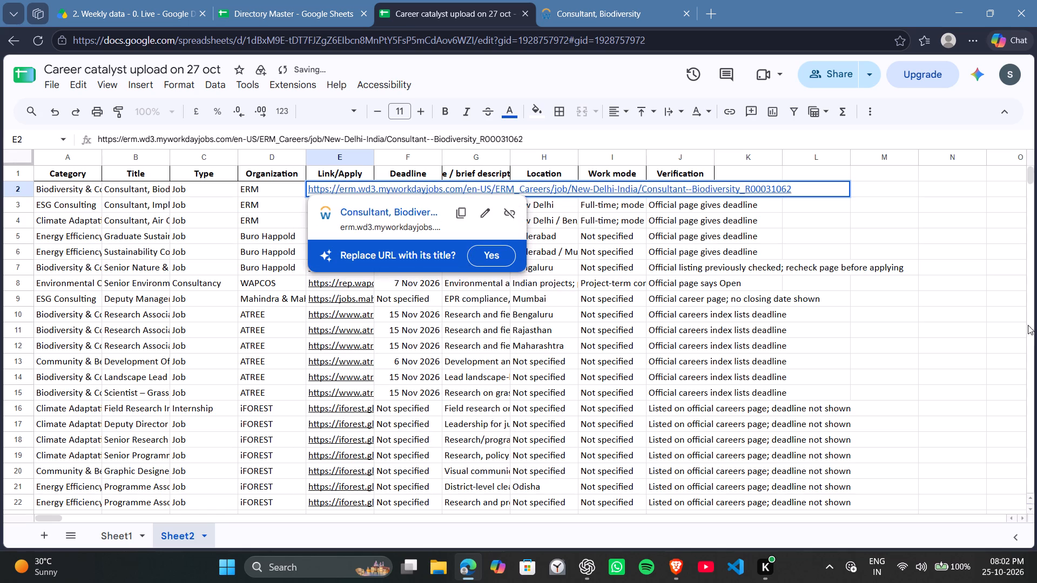
{"action": "left_click", "coordinate": [996, 331]}
Open the ERM Implementation of ESMS listing's link from row 3, replacing the Biodiversity page, and check its end date and location.
{"action": "left_click", "coordinate": [320, 205]}
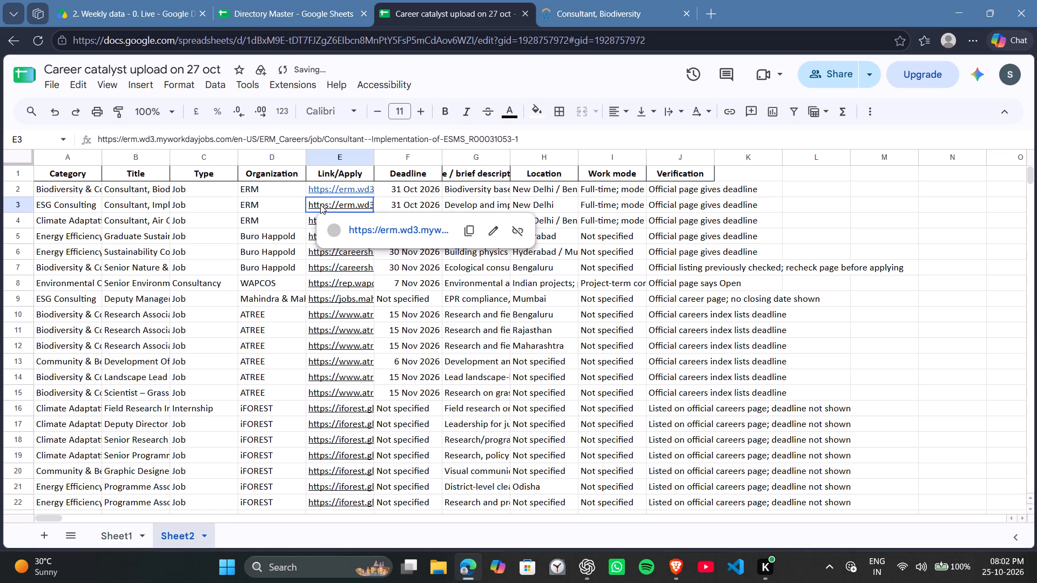
{"action": "left_click", "coordinate": [373, 232]}
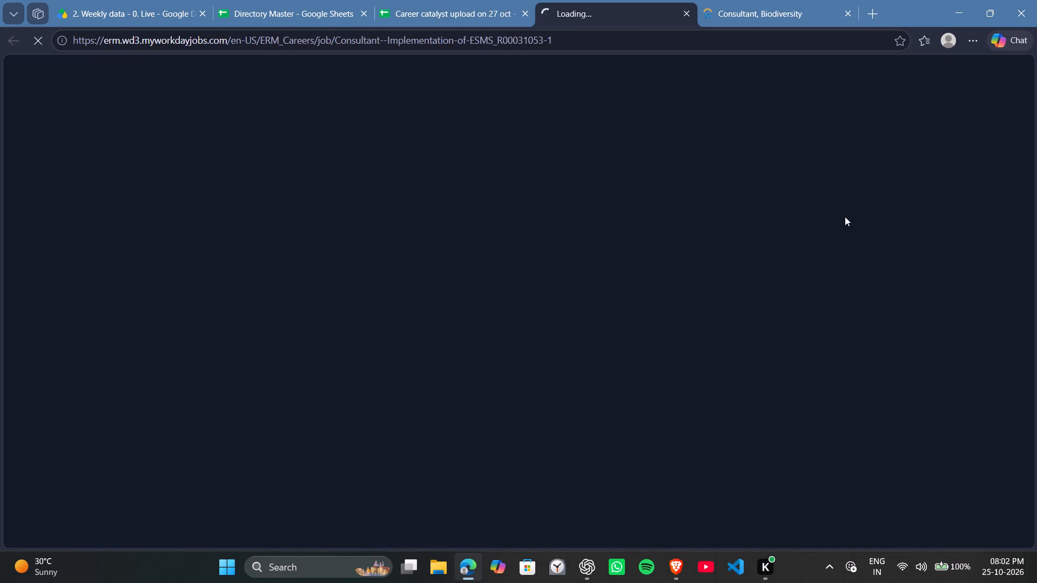
{"action": "left_click", "coordinate": [847, 16]}
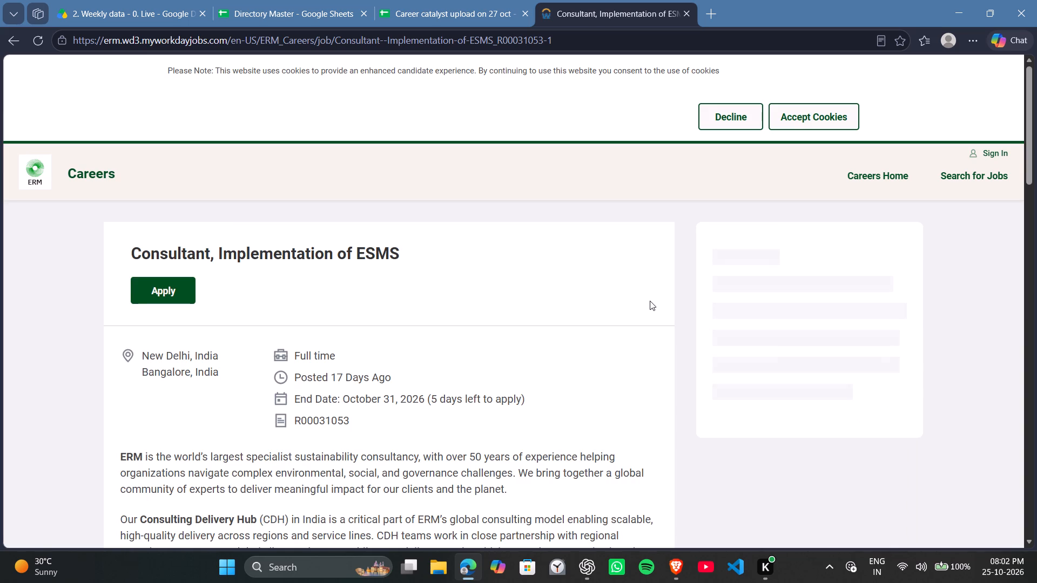
{"action": "scroll", "coordinate": [650, 301], "scroll_direction": "down", "scroll_amount": 1}
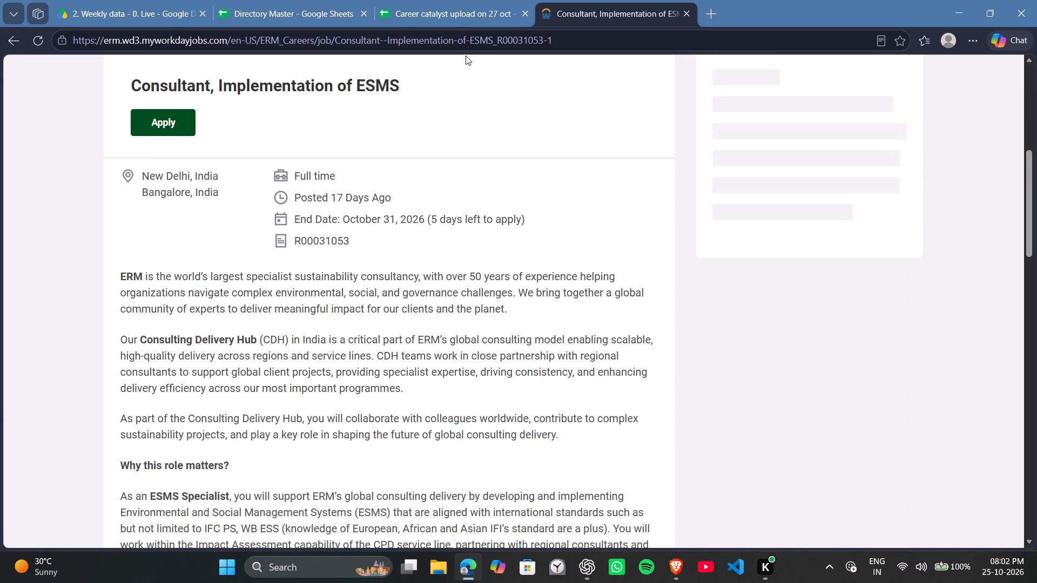
Apply a hyperlink to the ERM Implementation of ESMS listing's application URL in cell E3 of the upload spreadsheet.
{"action": "left_click", "coordinate": [453, 21]}
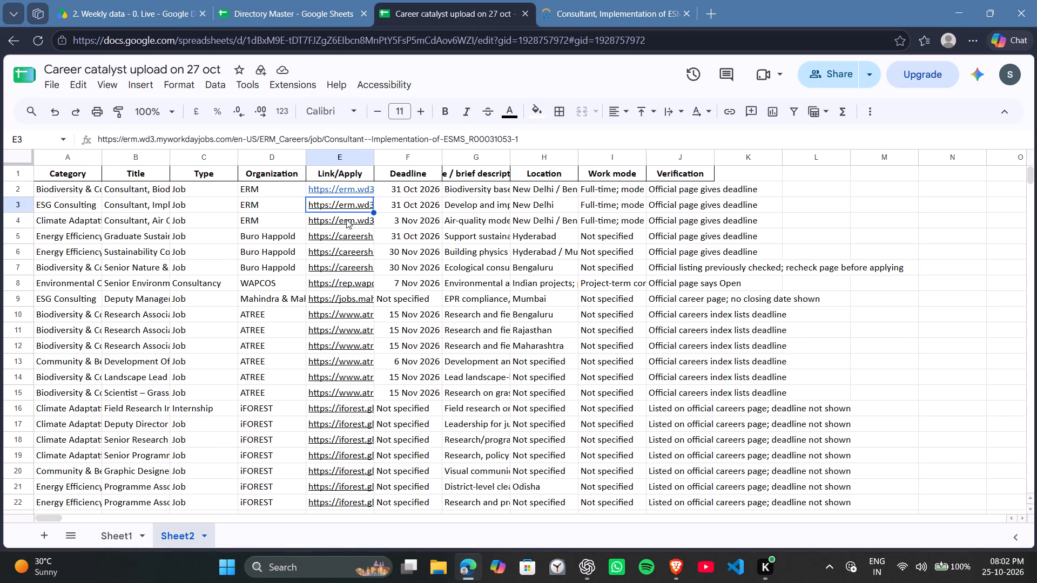
{"action": "key", "text": "ctrl+k"}
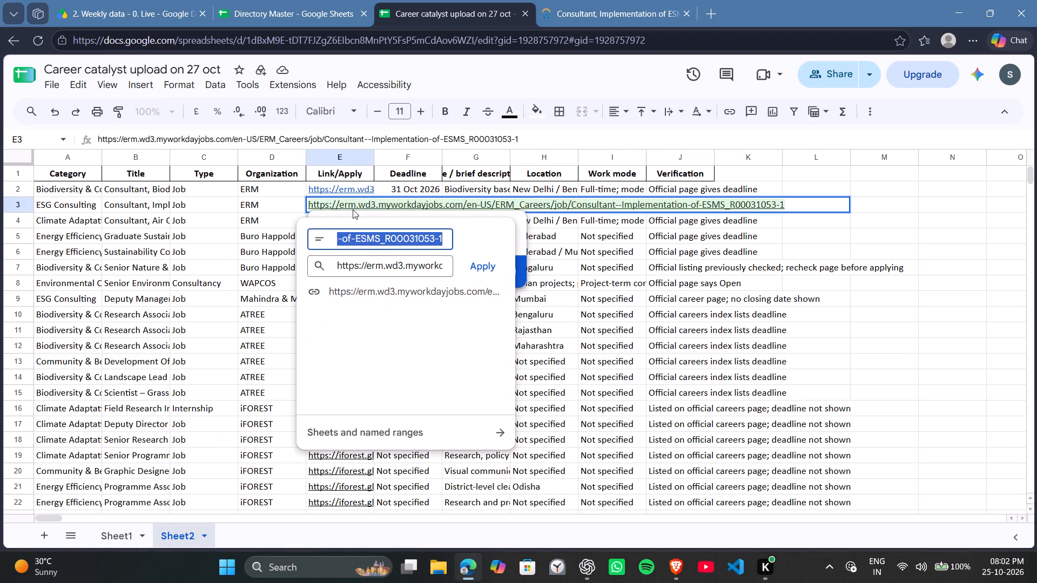
{"action": "left_click", "coordinate": [489, 262]}
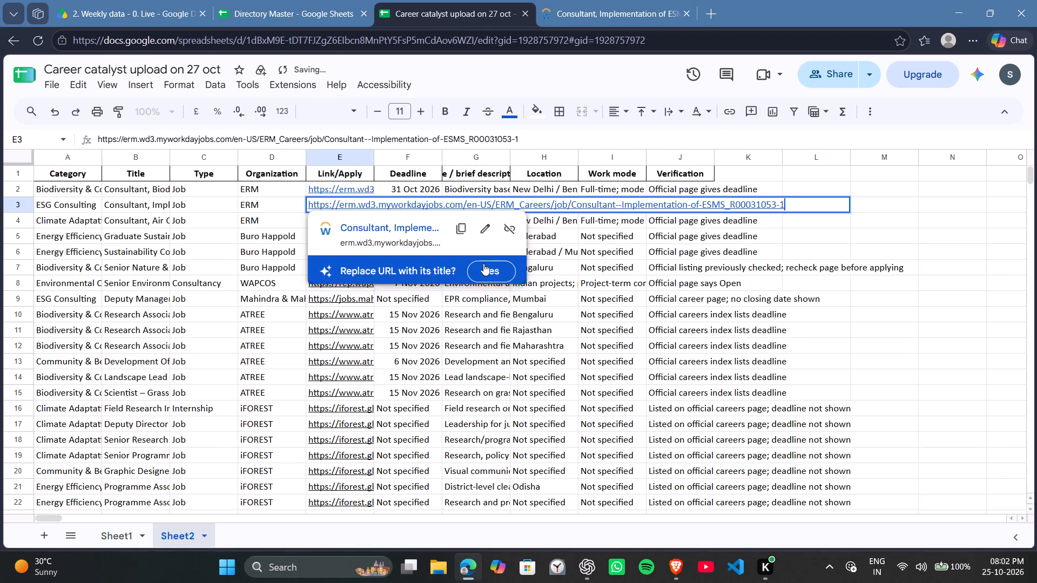
{"action": "left_click", "coordinate": [905, 336]}
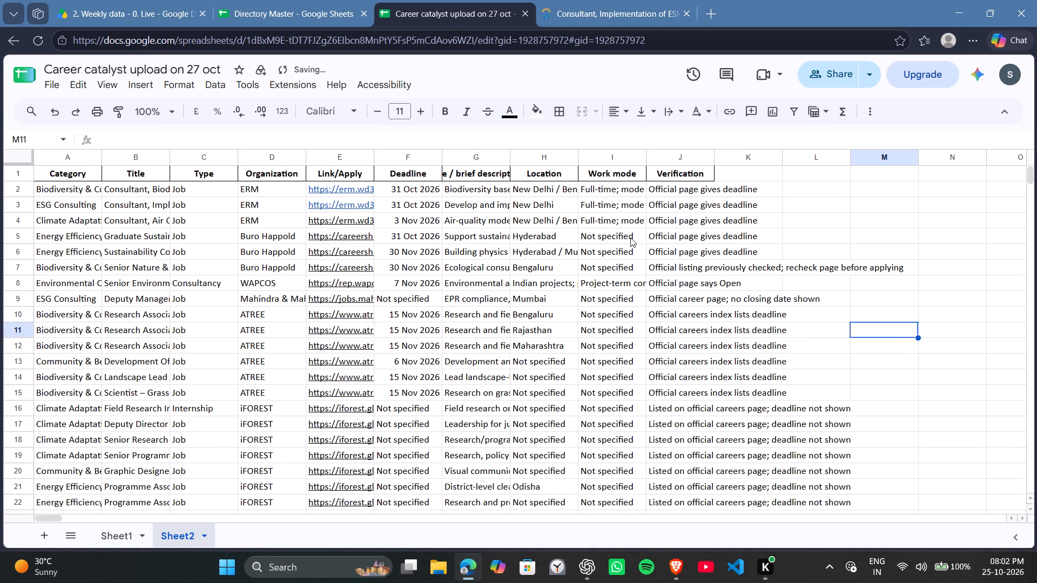
Delete the Verification column (column J) from Sheet2.
{"action": "left_click", "coordinate": [672, 158]}
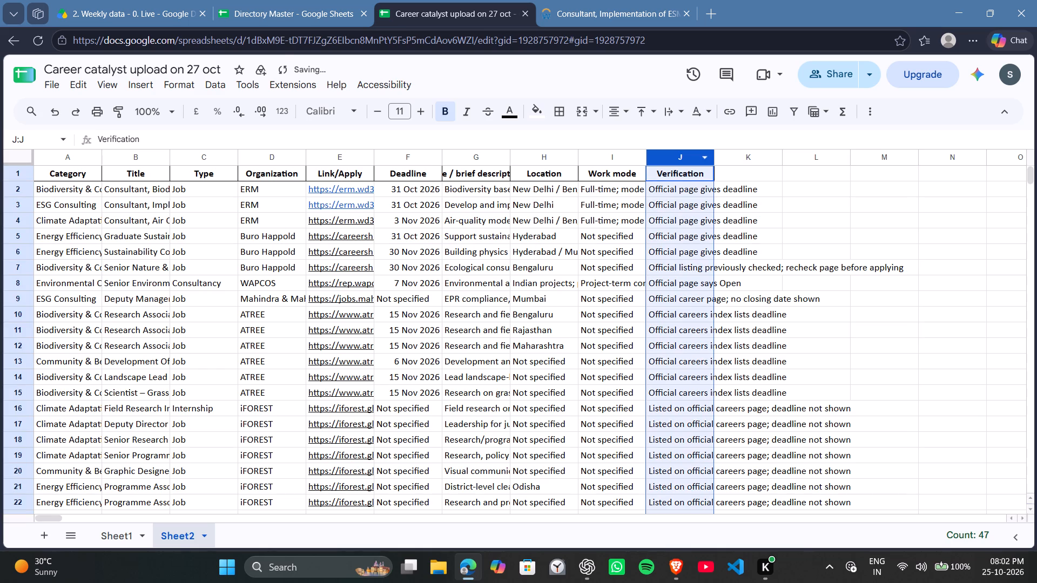
{"action": "right_click", "coordinate": [685, 155]}
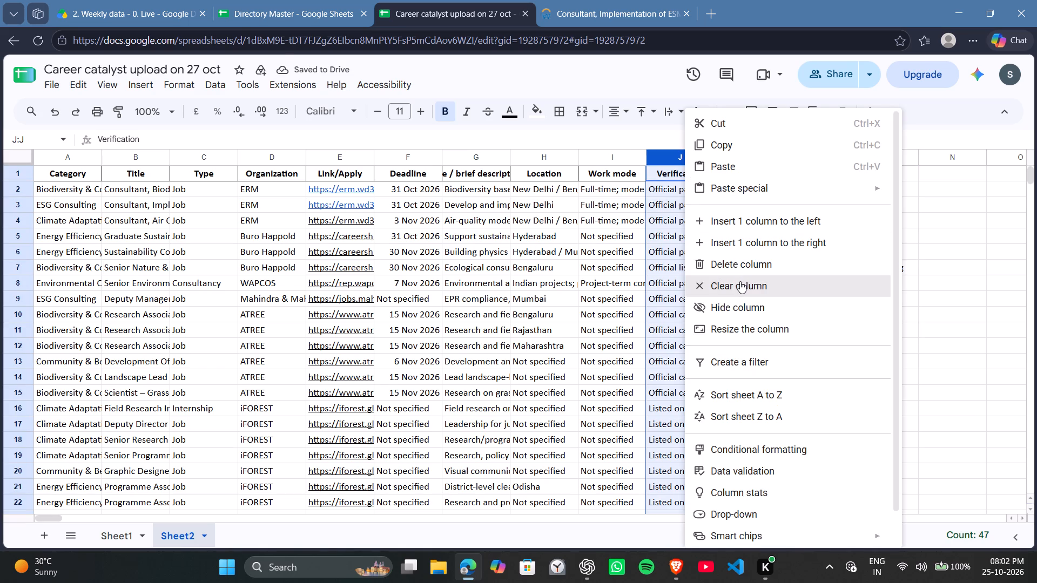
{"action": "left_click", "coordinate": [741, 266]}
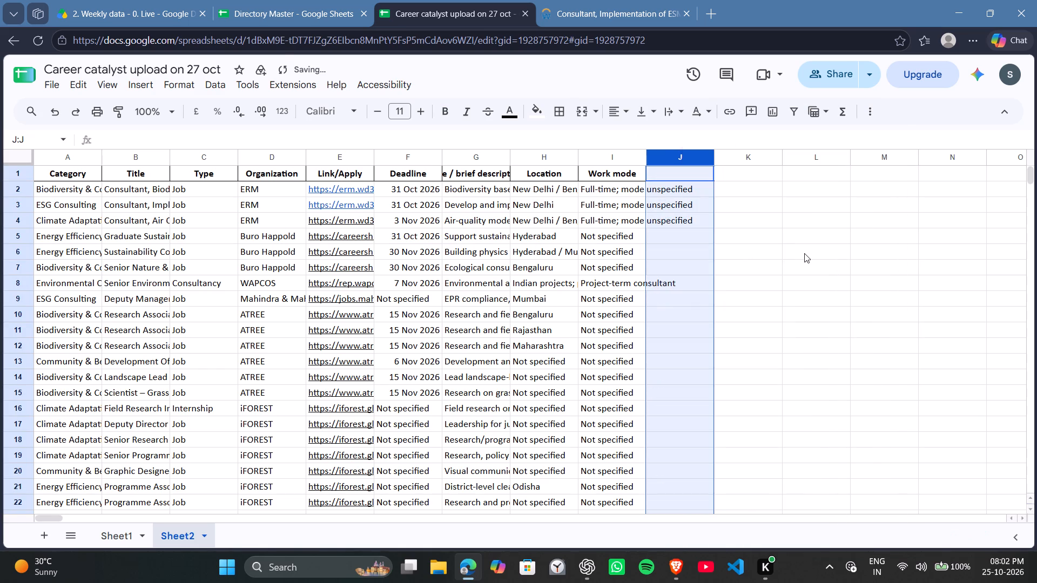
{"action": "left_click", "coordinate": [804, 253]}
Replace the Work mode entry of the ERM Biodiversity listing in cell I2 with "On Site".
{"action": "left_click", "coordinate": [623, 189]}
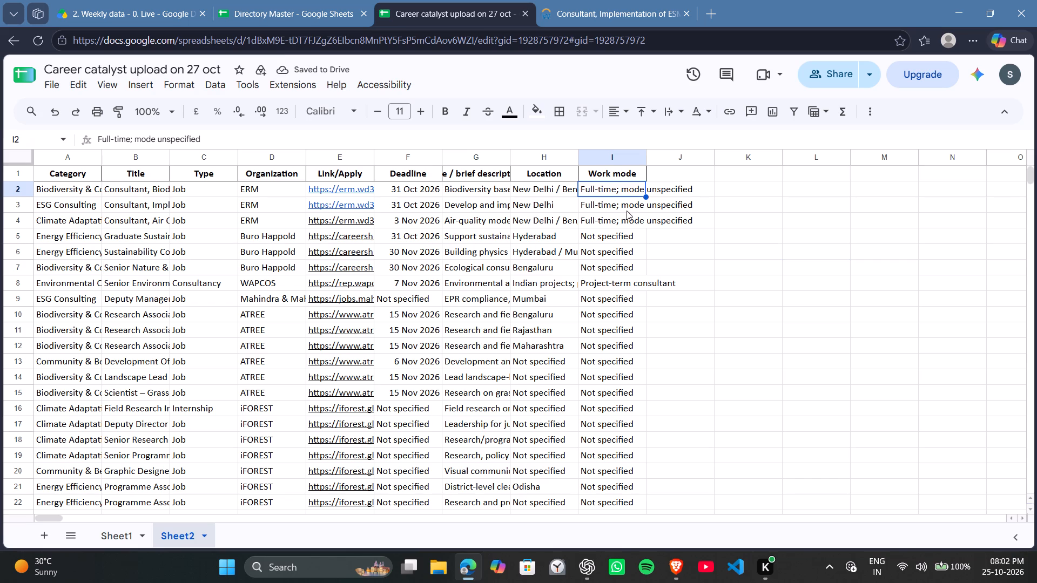
{"action": "left_click_drag", "start_coordinate": [211, 144], "coordinate": [0, 144]}
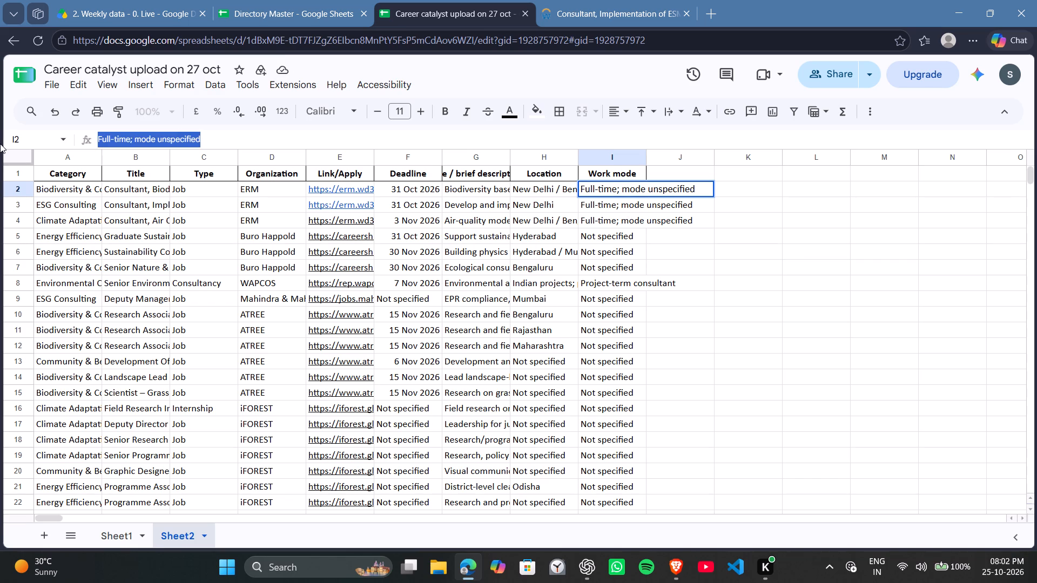
{"action": "key", "text": "BackSpace"}
{"action": "type", "text": "On"}
{"action": "key", "text": "space"}
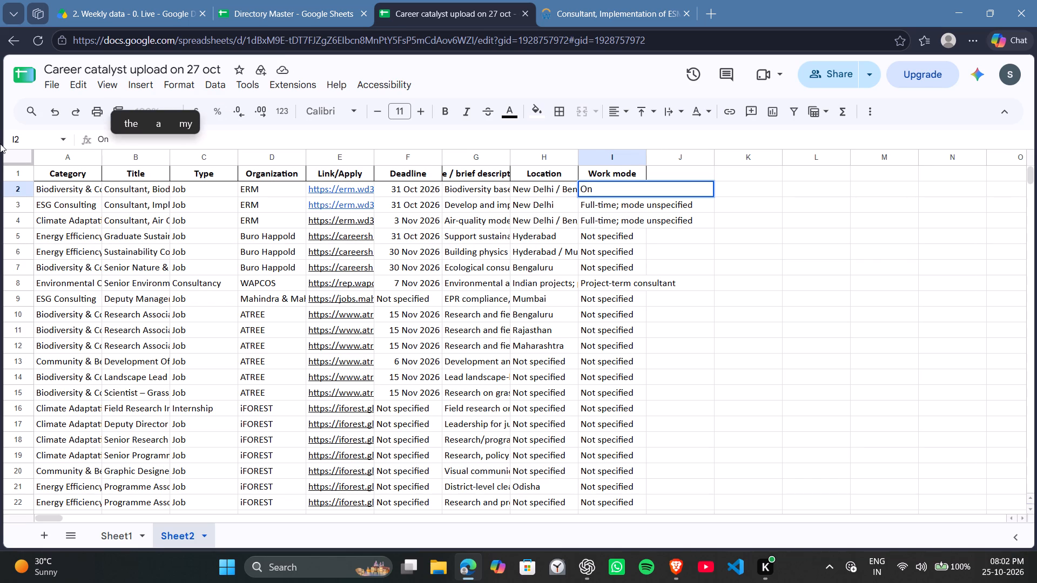
{"action": "type", "text": "Site"}
{"action": "key", "text": "Return"}
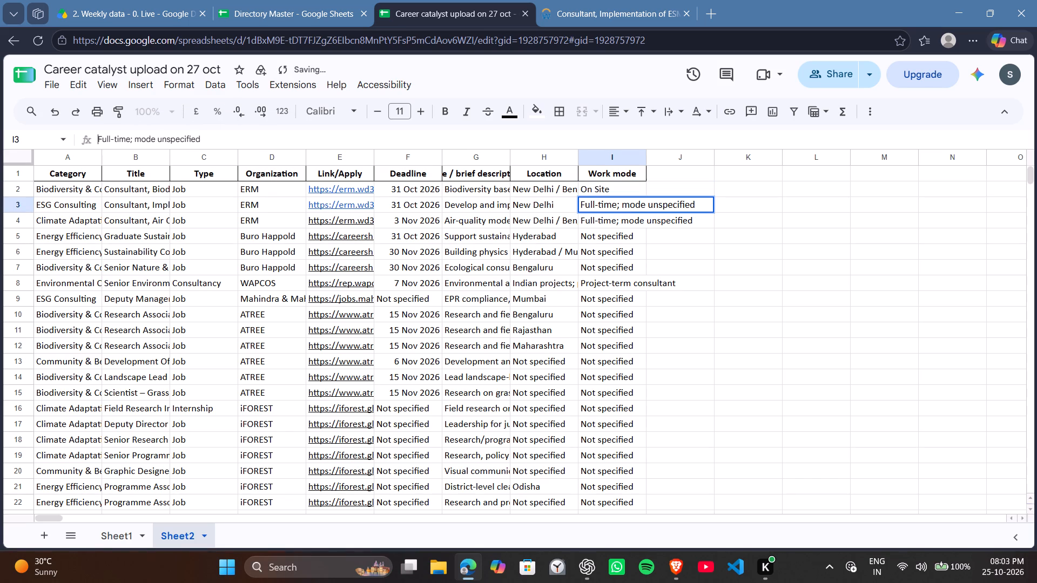
Fill the "On Site" work mode from cell I2 down through row 6.
{"action": "left_click", "coordinate": [616, 176]}
{"action": "left_click", "coordinate": [621, 185]}
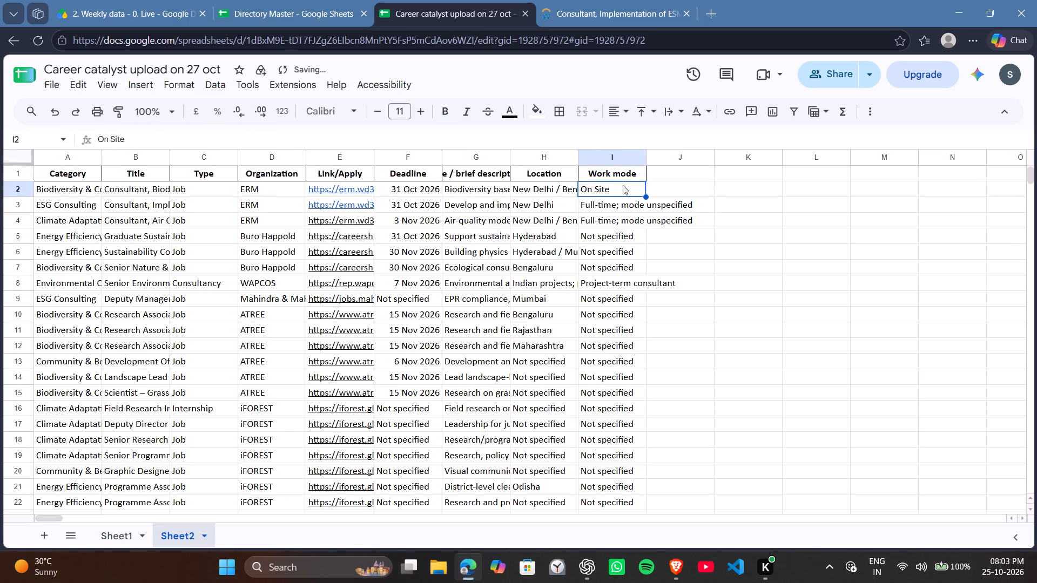
{"action": "left_click_drag", "start_coordinate": [644, 195], "coordinate": [647, 256]}
{"action": "left_click", "coordinate": [693, 245]}
Open the ERM Air quality (Modeling) listing's link from row 4, replacing the ESMS page, and check its end date and location.
{"action": "left_click", "coordinate": [328, 227]}
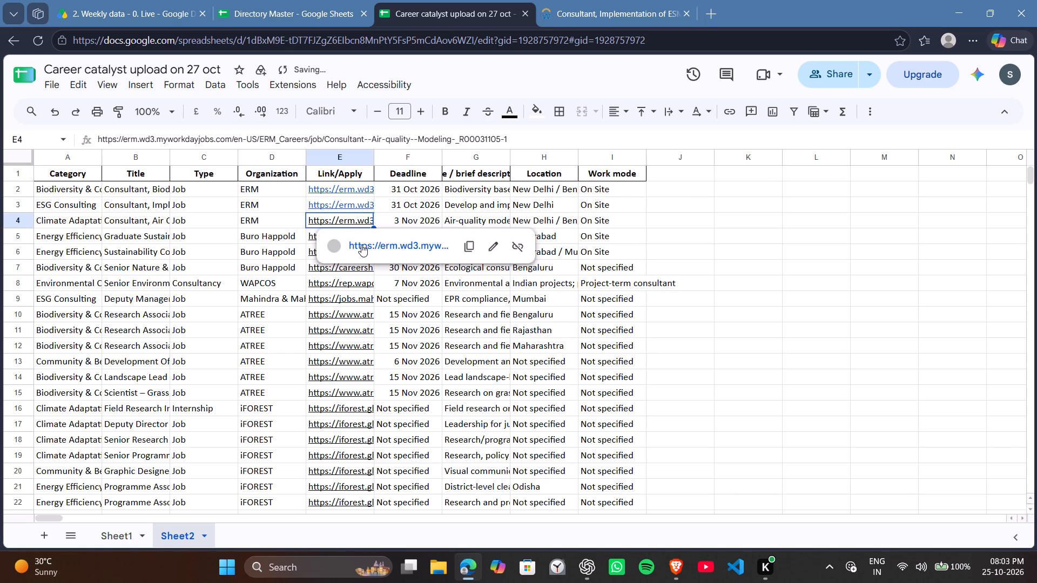
{"action": "left_click", "coordinate": [361, 245]}
{"action": "left_click", "coordinate": [848, 10]}
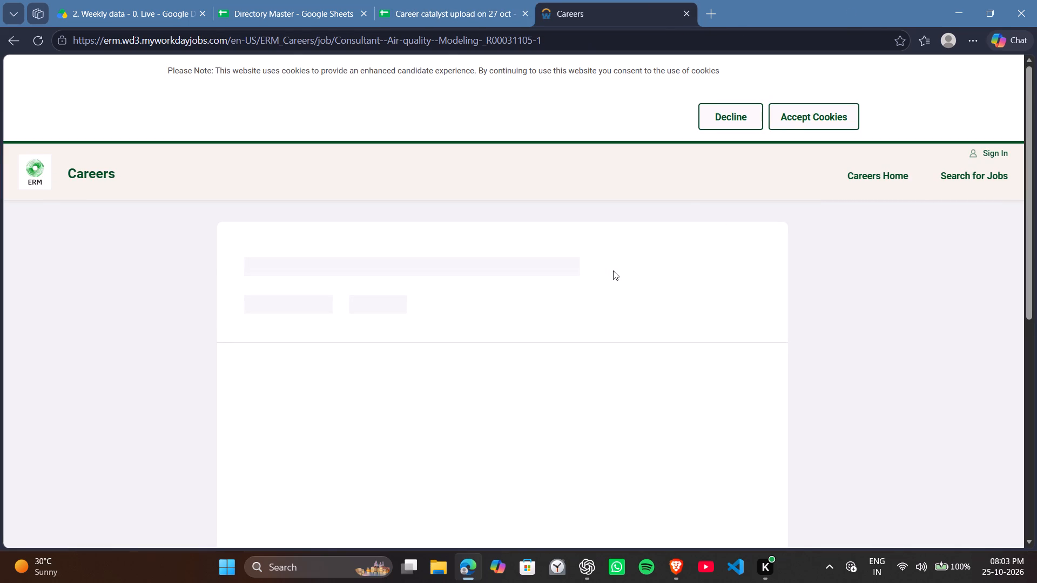
{"action": "scroll", "coordinate": [616, 279], "scroll_direction": "down", "scroll_amount": 2}
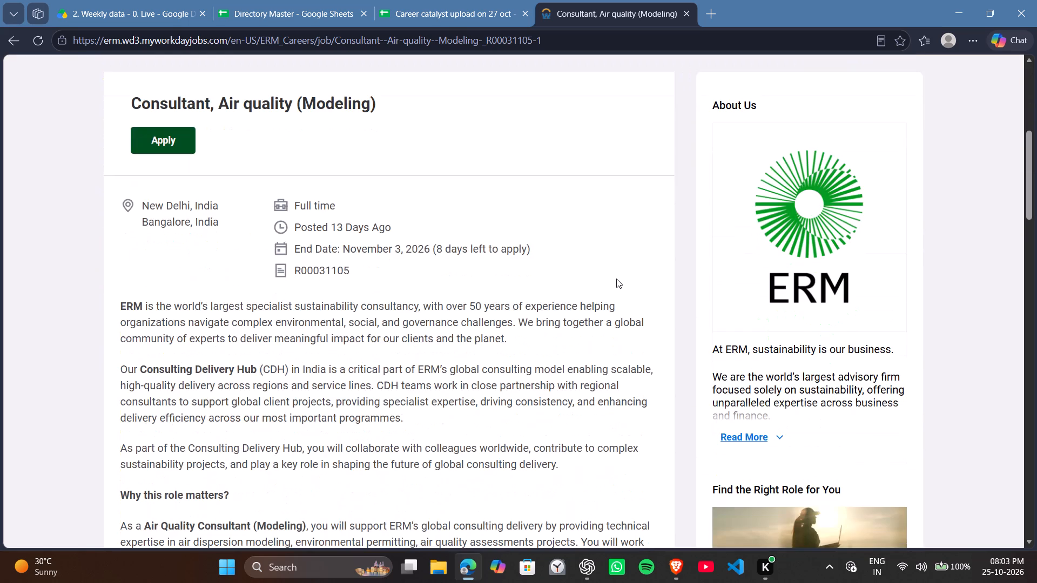
Return to the Career catalyst upload sheet and review the role descriptions of the ERM listings in column G.
{"action": "left_click", "coordinate": [454, 15]}
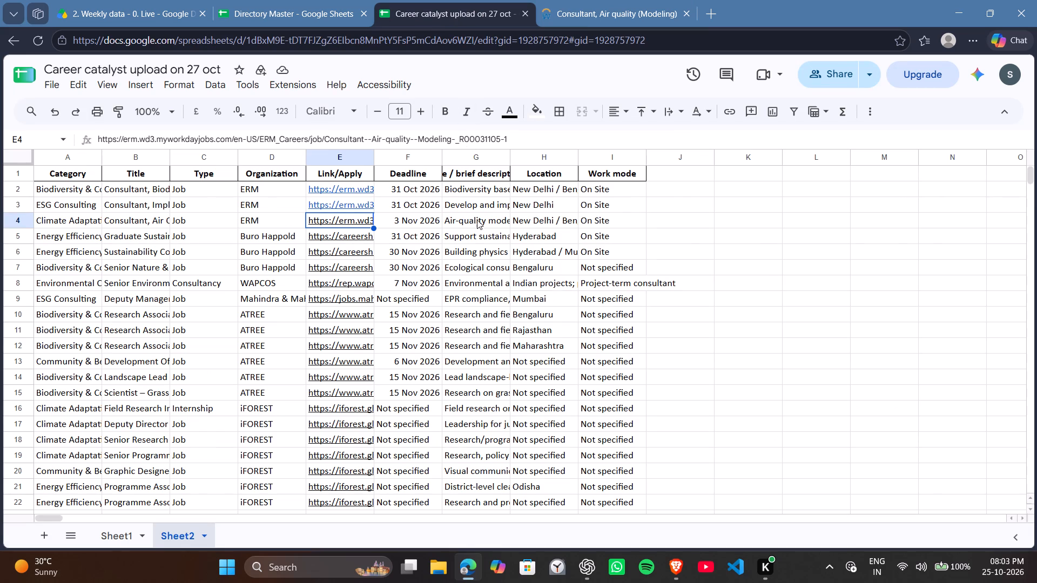
{"action": "left_click", "coordinate": [506, 226]}
{"action": "left_click", "coordinate": [490, 201]}
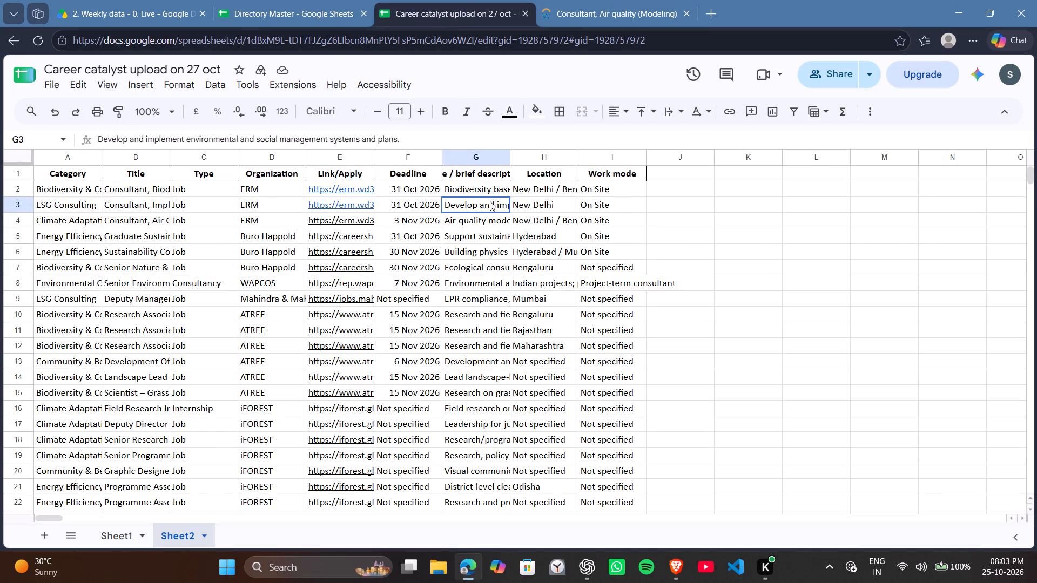
{"action": "left_click", "coordinate": [485, 187]}
{"action": "left_click", "coordinate": [481, 173]}
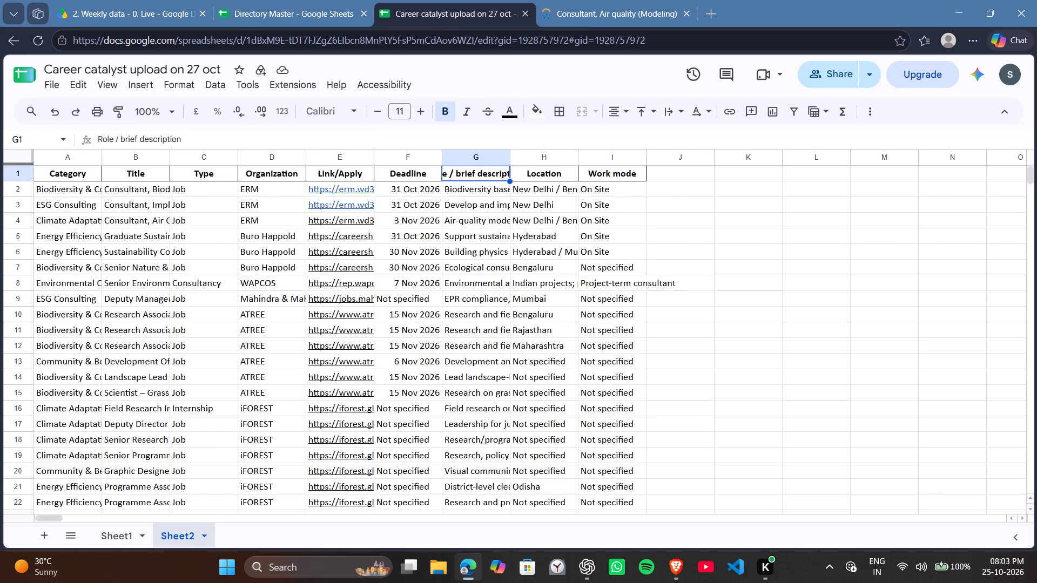
Open the Buro Happold Graduate Sustainability Consultant listing from row 5, reject its tracking cookies, and examine the closing date, location and role details.
{"action": "left_click", "coordinate": [335, 232]}
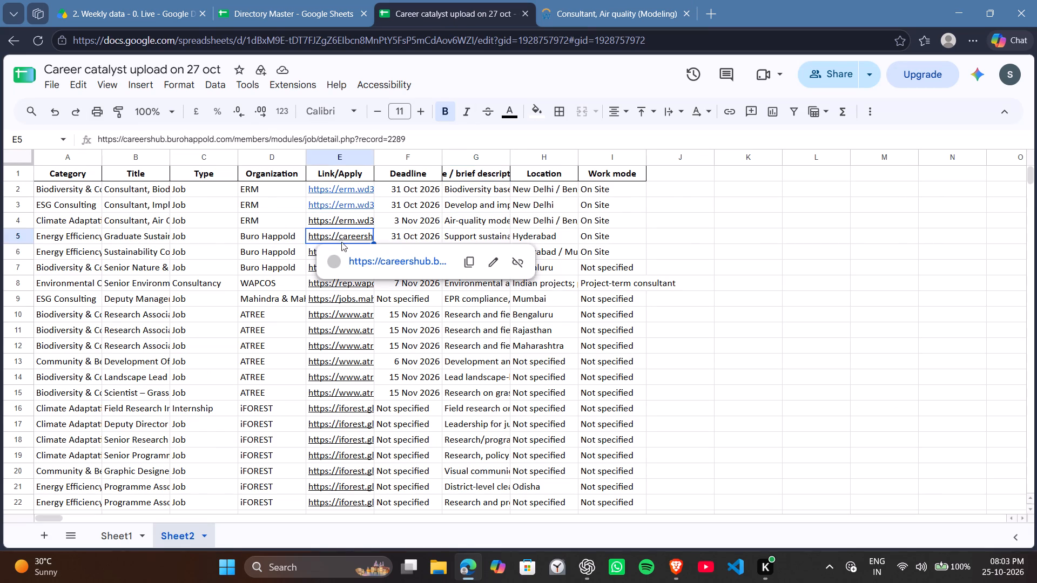
{"action": "left_click", "coordinate": [368, 263]}
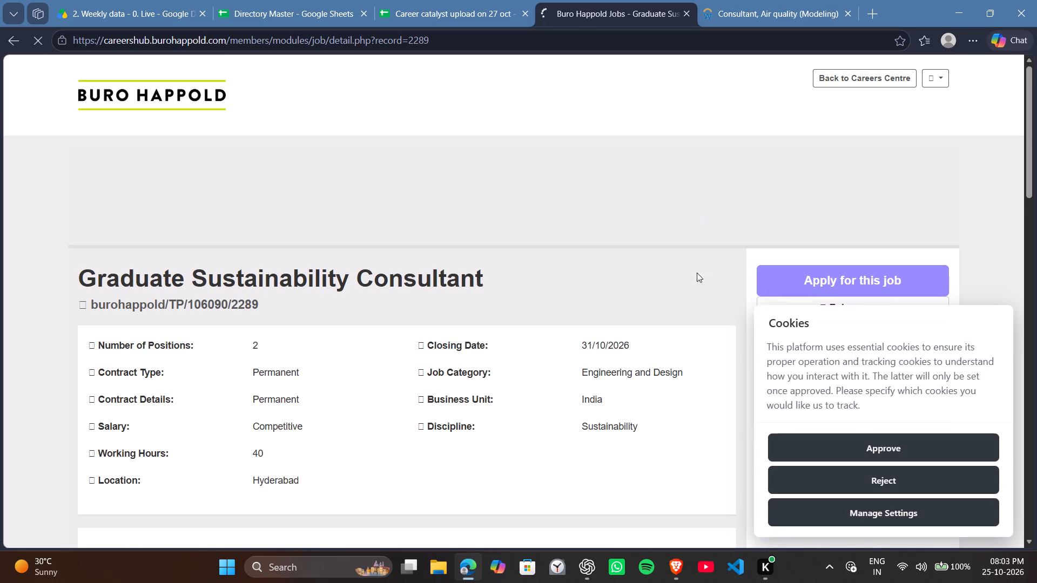
{"action": "scroll", "coordinate": [692, 276], "scroll_direction": "down", "scroll_amount": 1}
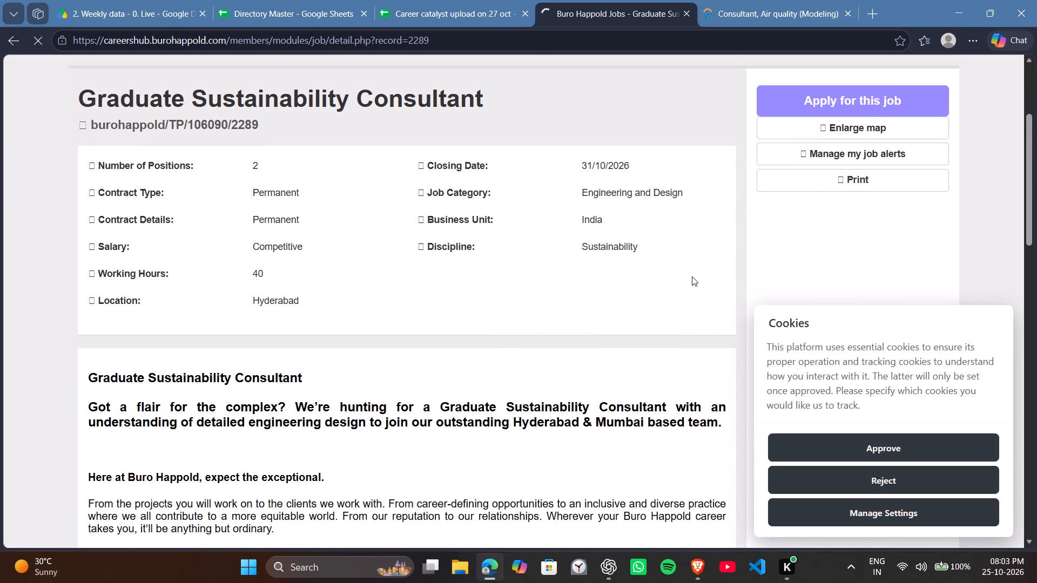
{"action": "scroll", "coordinate": [692, 276], "scroll_direction": "down", "scroll_amount": 4}
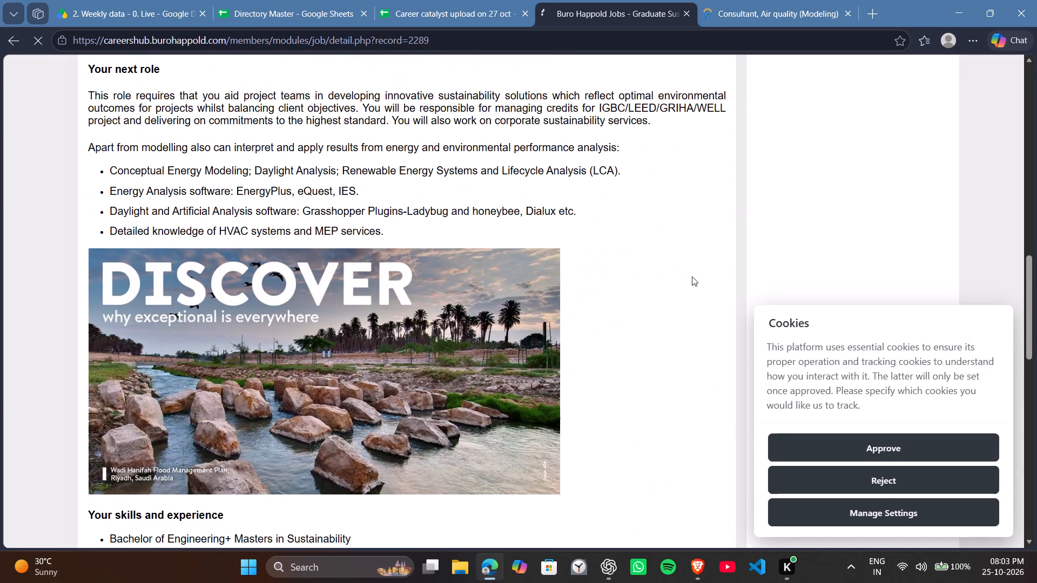
{"action": "scroll", "coordinate": [692, 276], "scroll_direction": "down", "scroll_amount": 6}
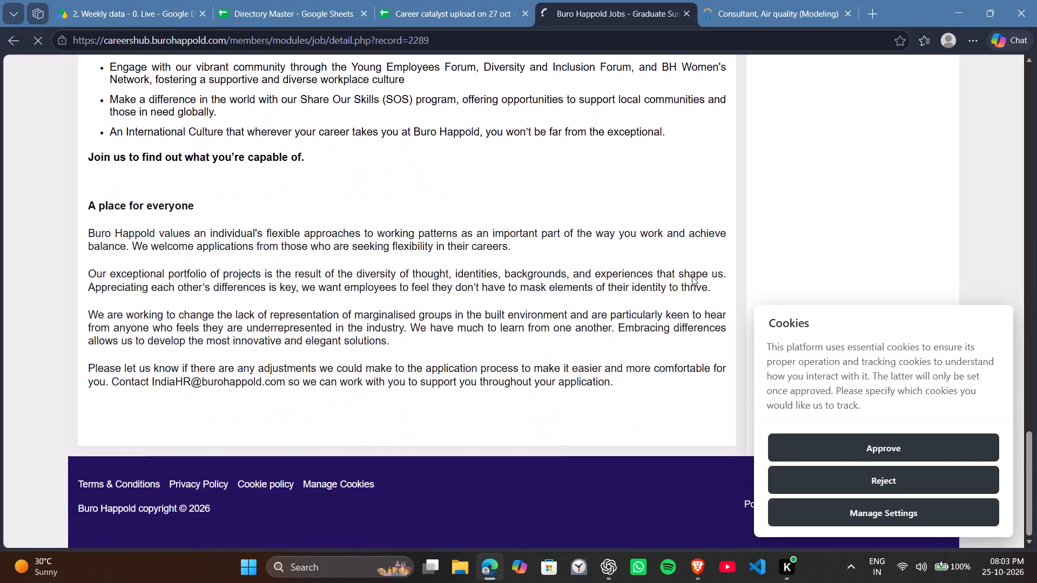
{"action": "scroll", "coordinate": [668, 280], "scroll_direction": "up", "scroll_amount": 3}
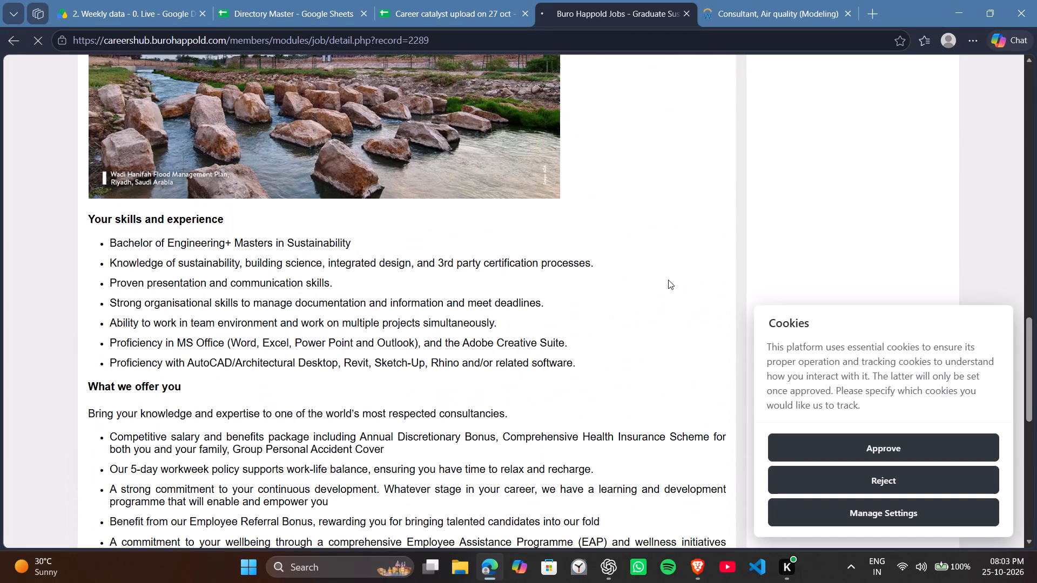
{"action": "scroll", "coordinate": [666, 280], "scroll_direction": "up", "scroll_amount": 5}
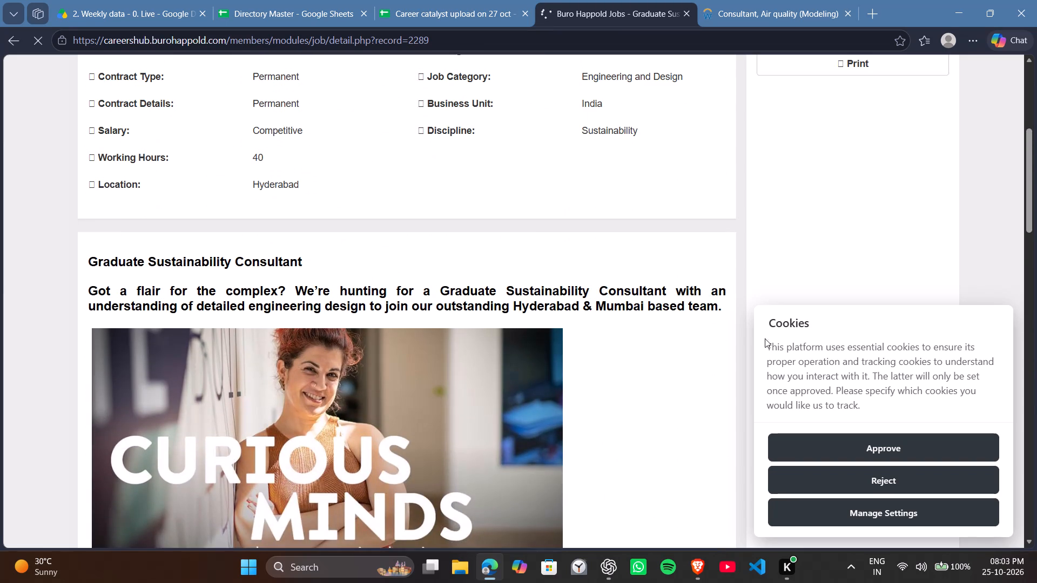
{"action": "left_click", "coordinate": [867, 482]}
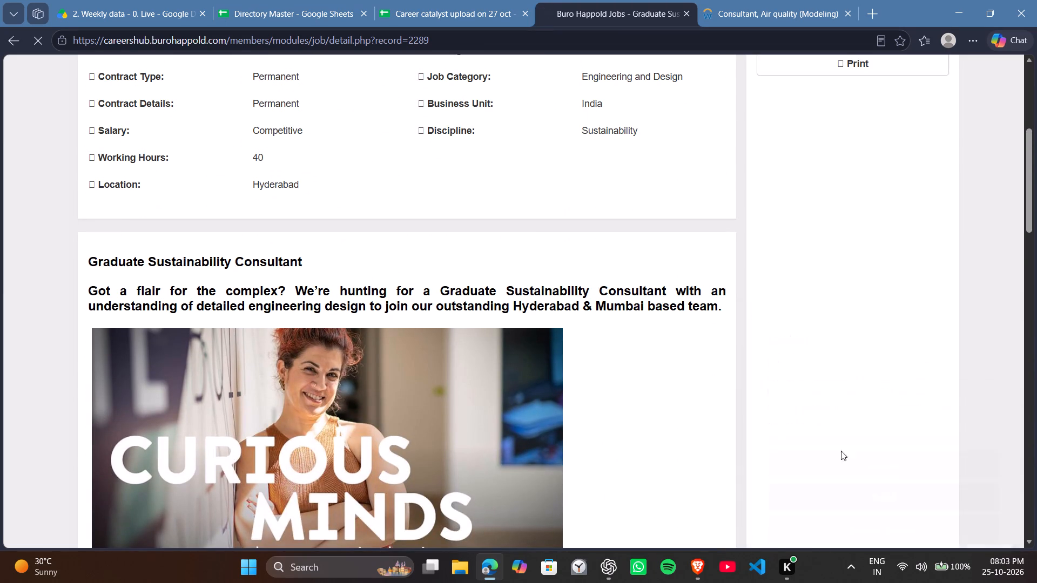
{"action": "scroll", "coordinate": [609, 302], "scroll_direction": "up", "scroll_amount": 2}
Apply a hyperlink to the Buro Happold URL in cell E5 of Sheet2, keeping its text and address.
{"action": "left_click", "coordinate": [436, 0]}
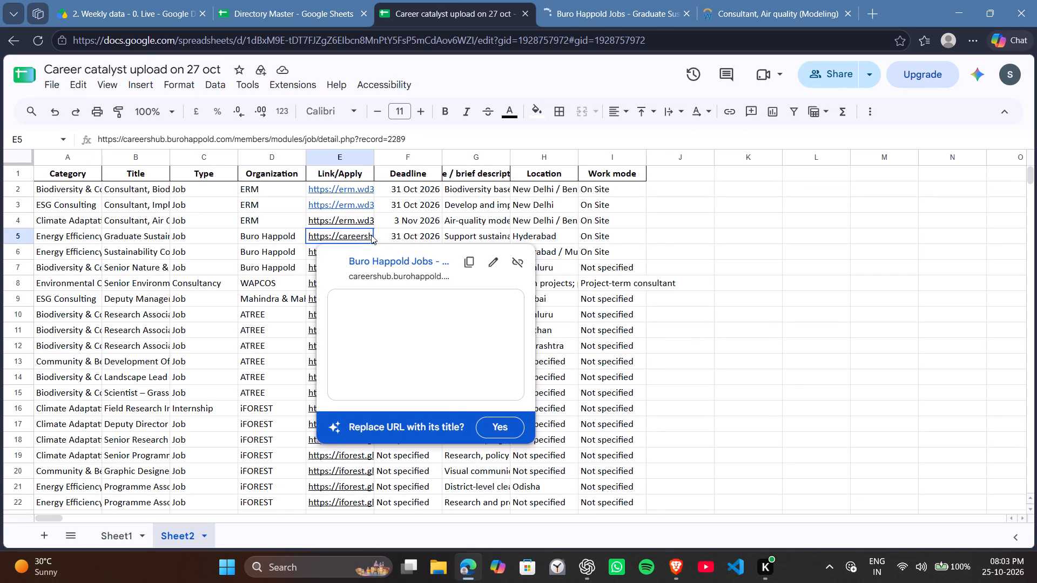
{"action": "key", "text": "ctrl+k"}
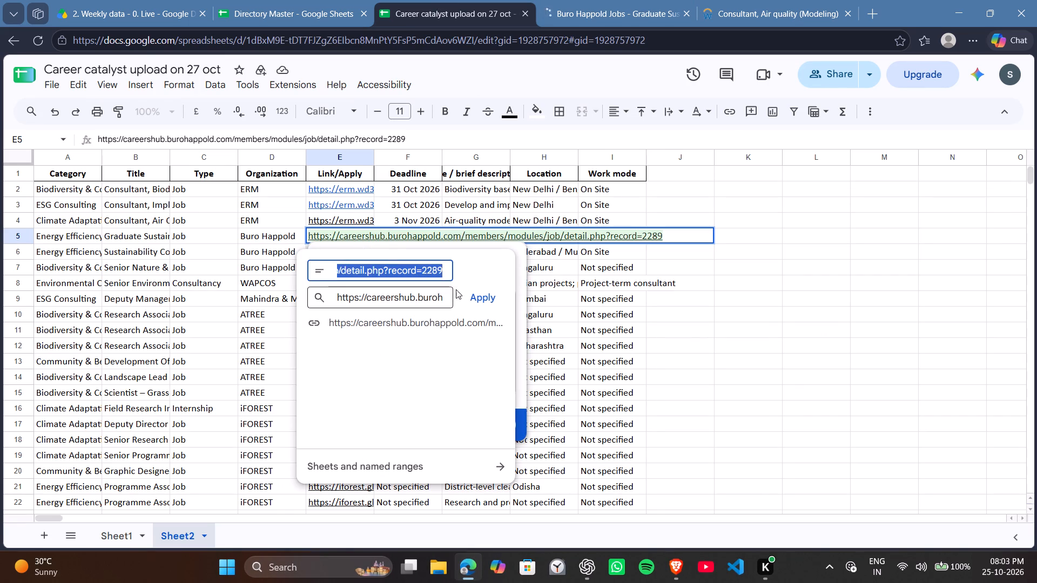
{"action": "left_click", "coordinate": [474, 297]}
{"action": "left_click", "coordinate": [752, 306]}
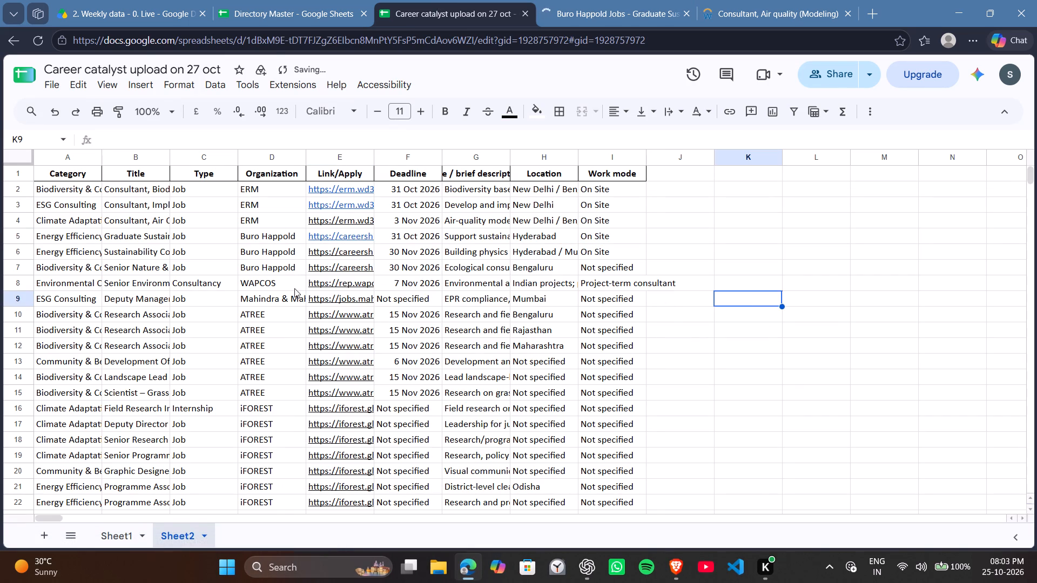
Open the Buro Happold Sustainability Consultant listing from row 6 to check it, closing the two earlier listing pages.
{"action": "left_click", "coordinate": [331, 255]}
{"action": "left_click", "coordinate": [366, 279]}
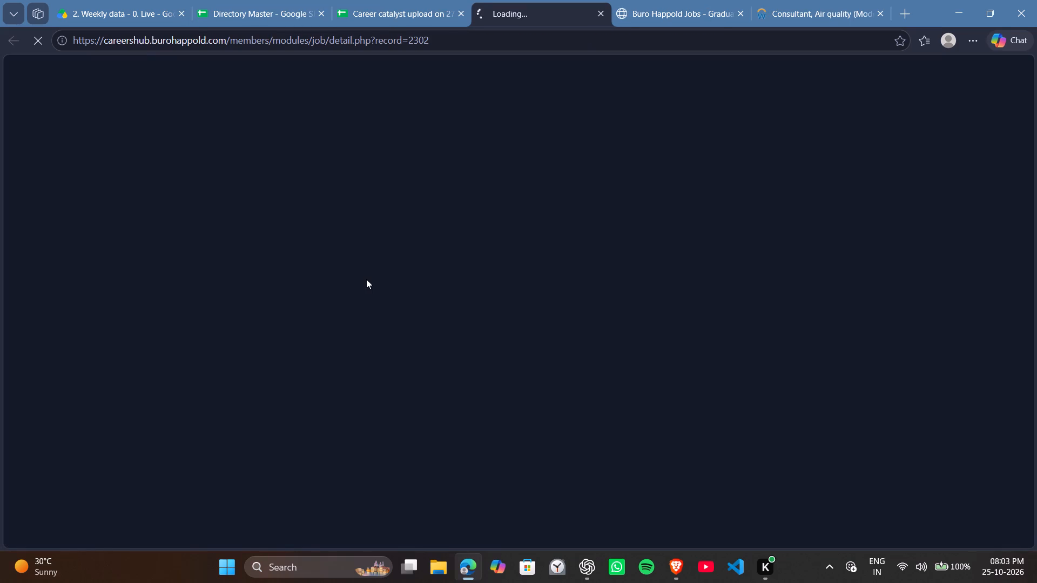
{"action": "double_click", "coordinate": [741, 13]}
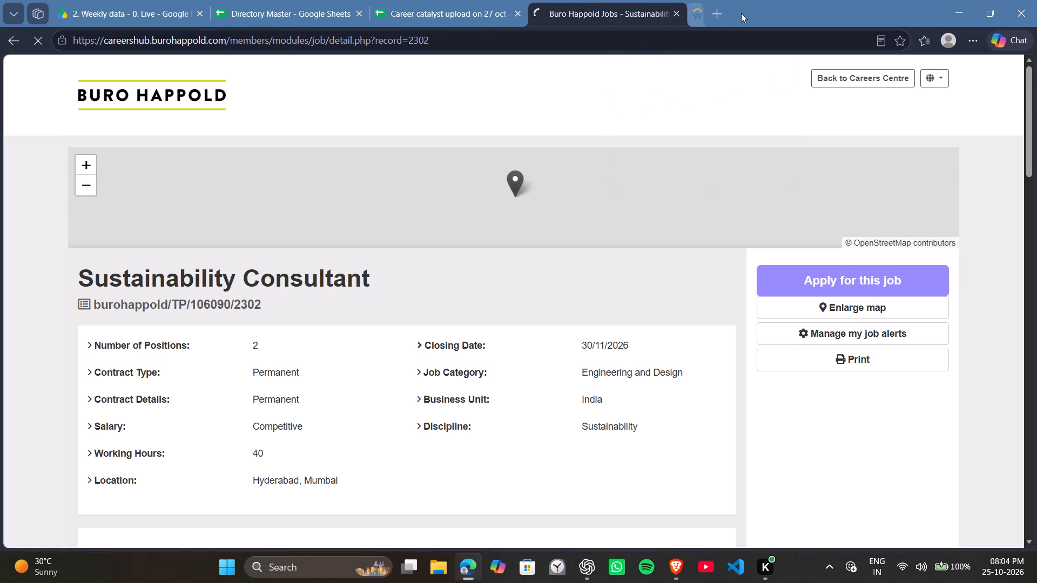
Apply a hyperlink to the Buro Happold URL in cell E6, keeping its text and address.
{"action": "left_click", "coordinate": [442, 0]}
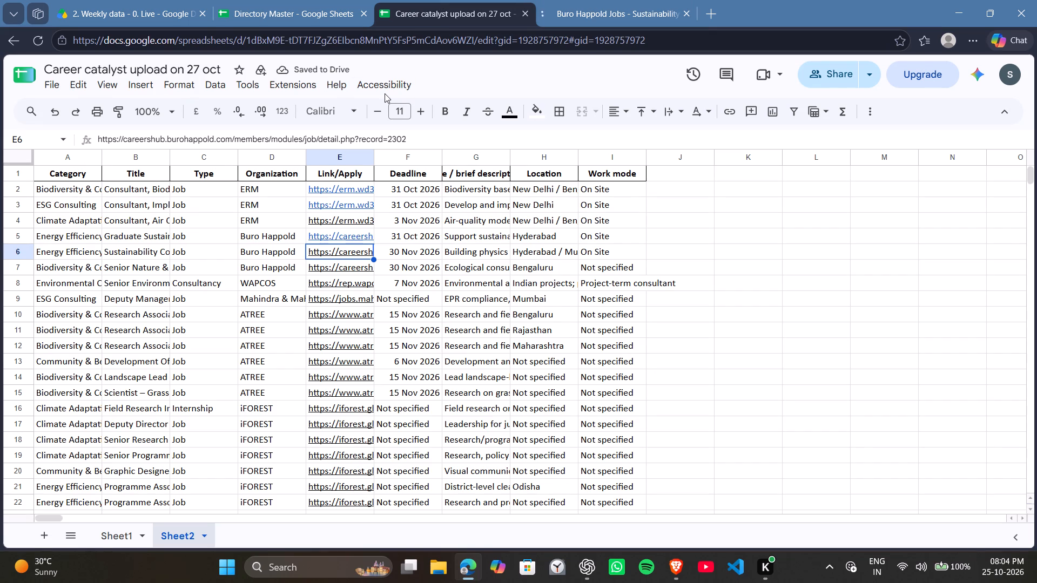
{"action": "key", "text": "ctrl+k"}
{"action": "left_click", "coordinate": [489, 321]}
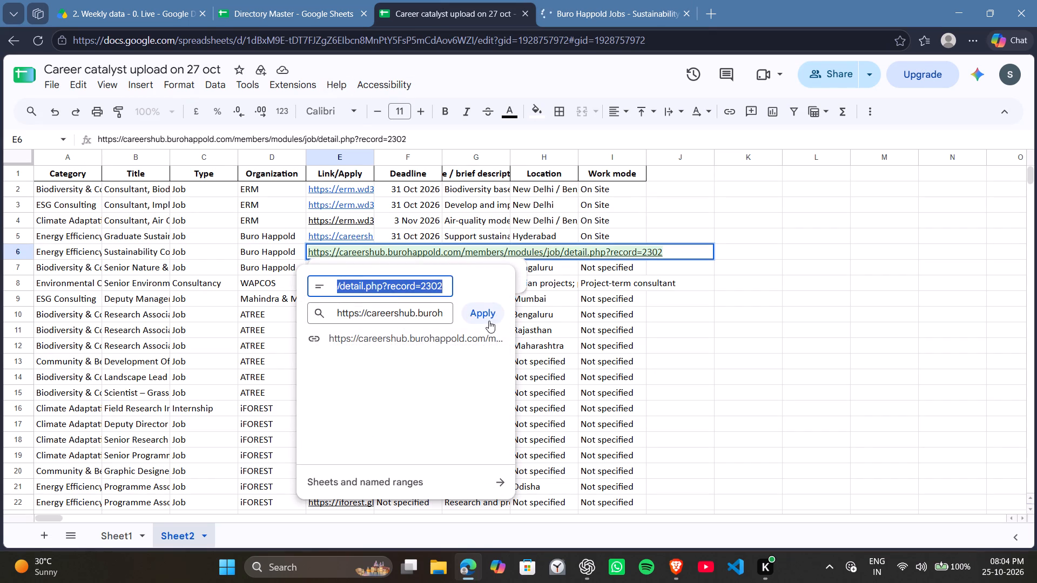
{"action": "left_click", "coordinate": [385, 310]}
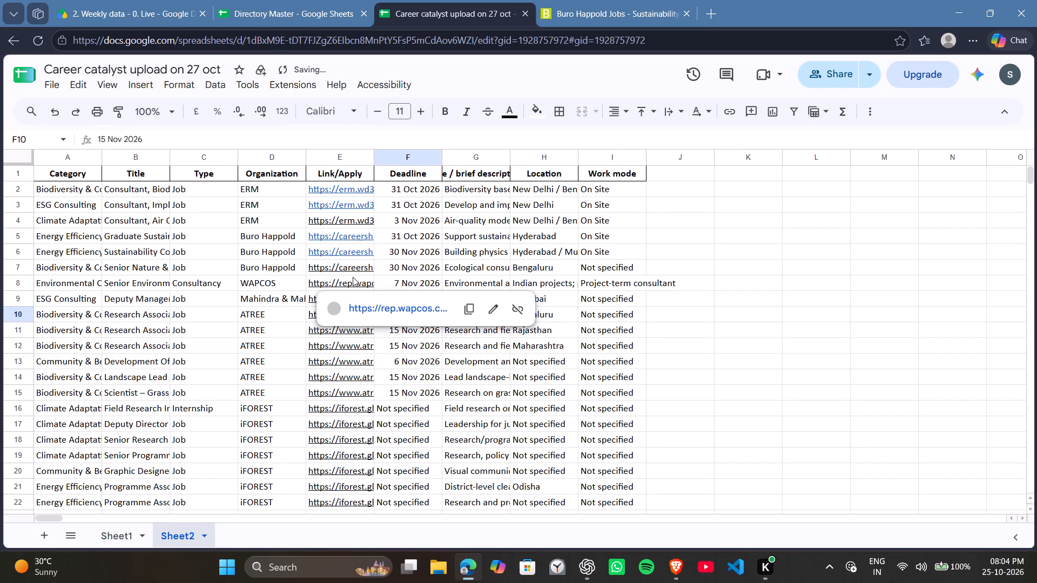
Apply a hyperlink to the Buro Happold URL in cell E7, keeping its text and address.
{"action": "double_click", "coordinate": [353, 277]}
{"action": "left_click_drag", "start_coordinate": [353, 266], "coordinate": [359, 267]}
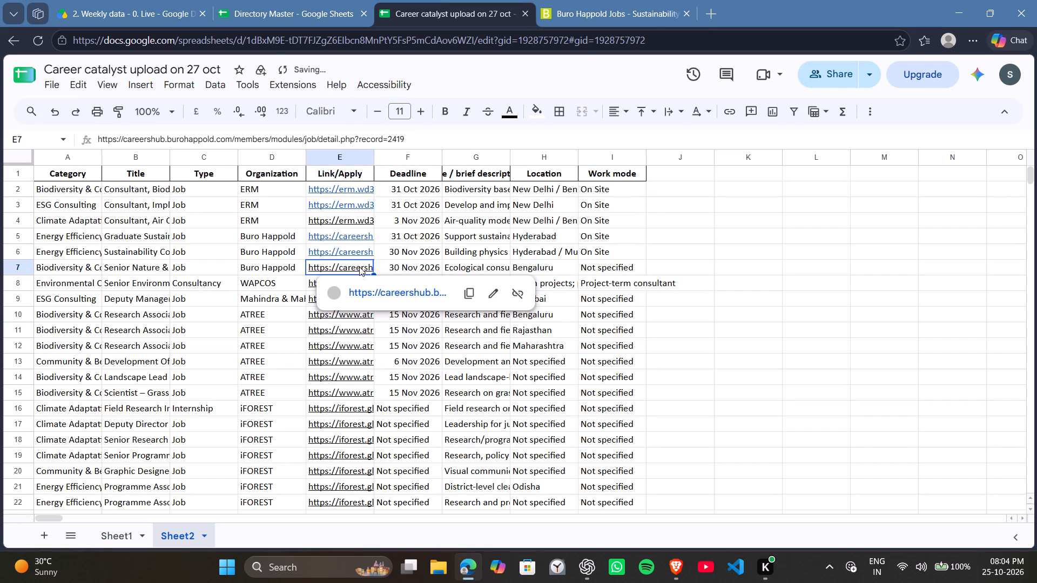
{"action": "key", "text": "ctrl+k"}
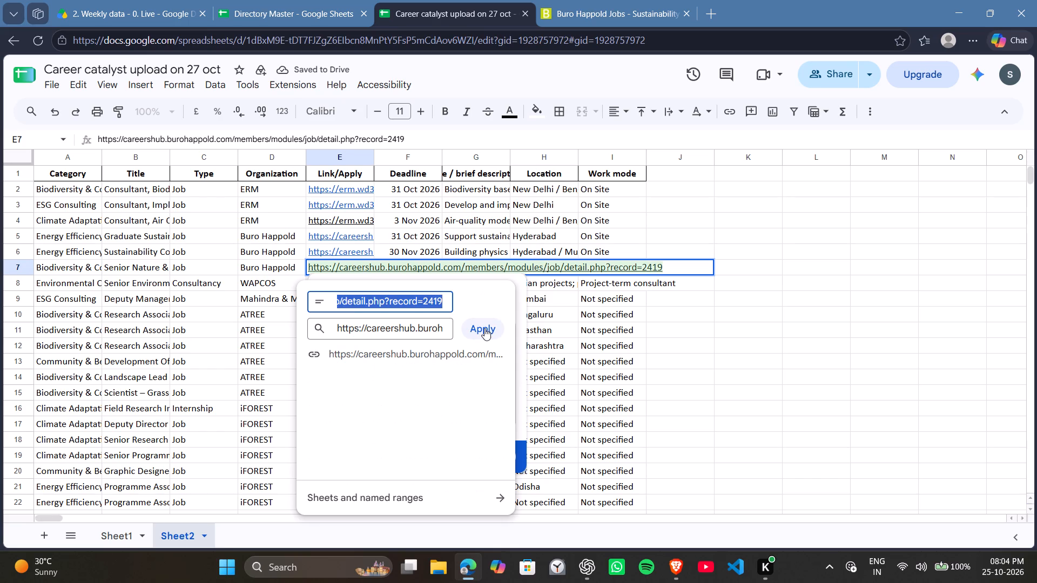
{"action": "left_click", "coordinate": [484, 328]}
{"action": "left_click", "coordinate": [721, 307]}
Open the WAPCOS environmental expert listing from row 8, replacing the Buro Happold page, and examine its status, last date, place of work and terms.
{"action": "left_click", "coordinate": [369, 284]}
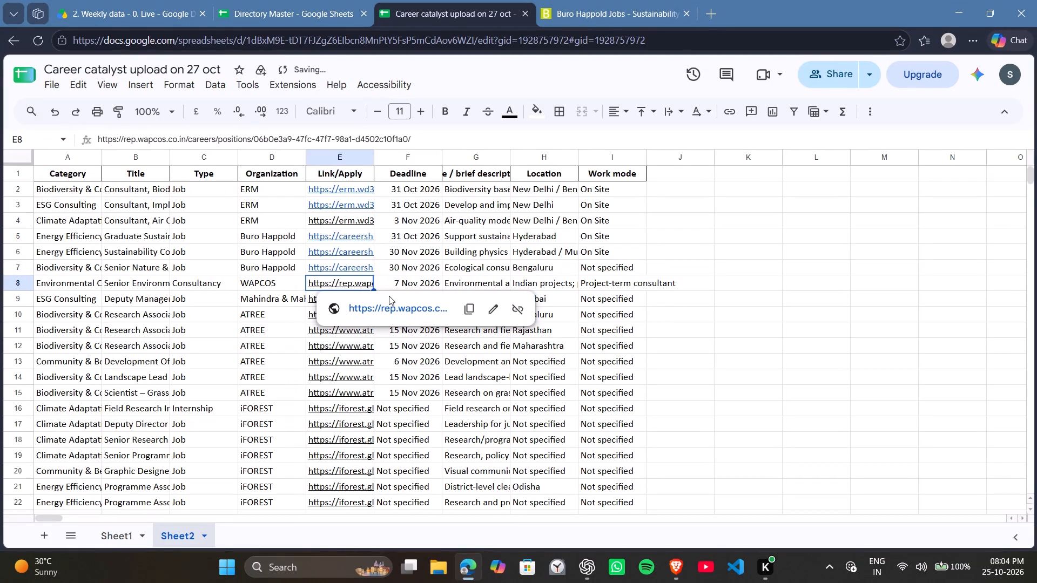
{"action": "left_click", "coordinate": [406, 303]}
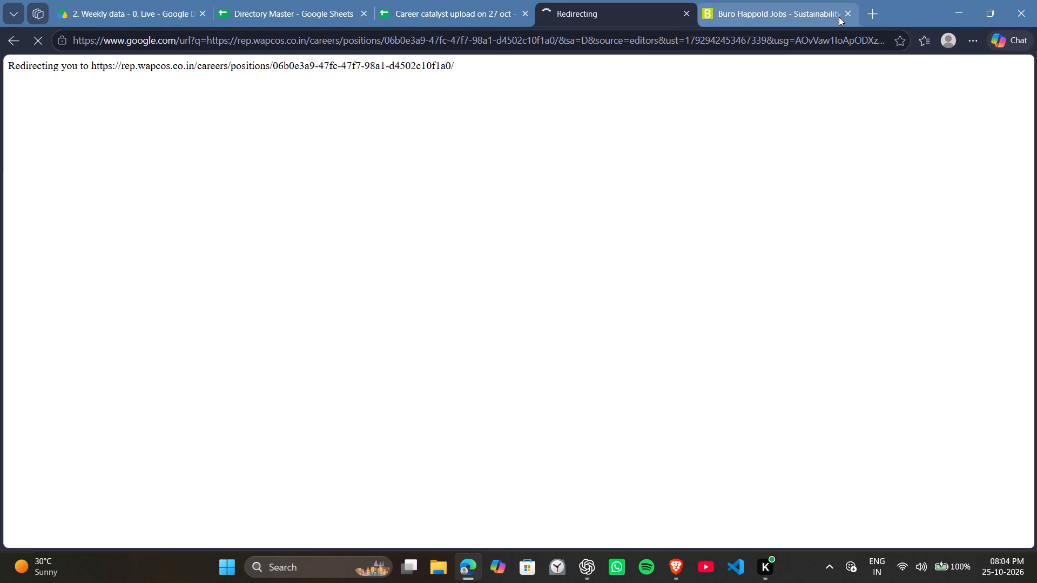
{"action": "left_click", "coordinate": [846, 13]}
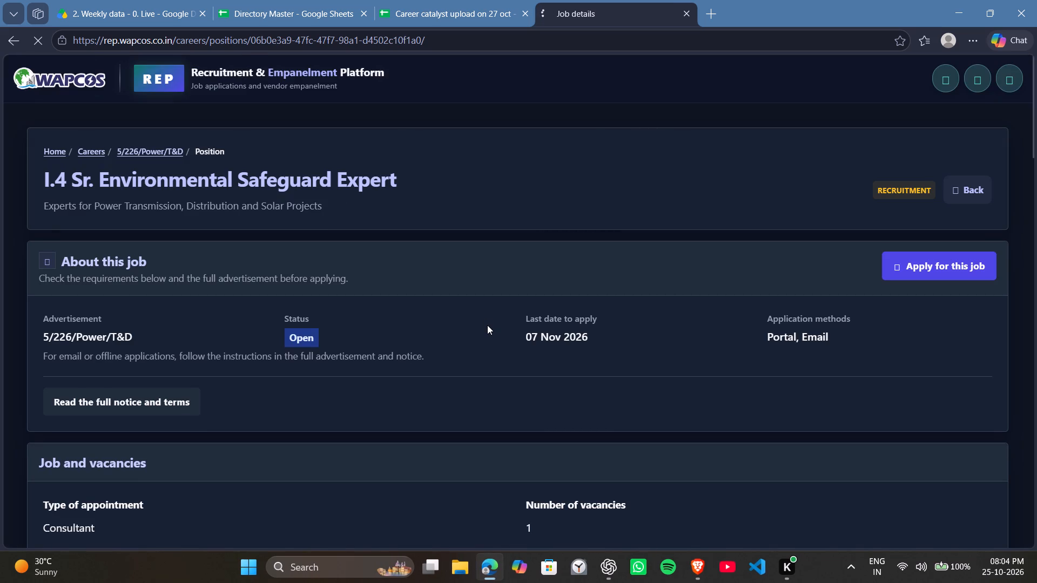
{"action": "scroll", "coordinate": [487, 325], "scroll_direction": "down", "scroll_amount": 1}
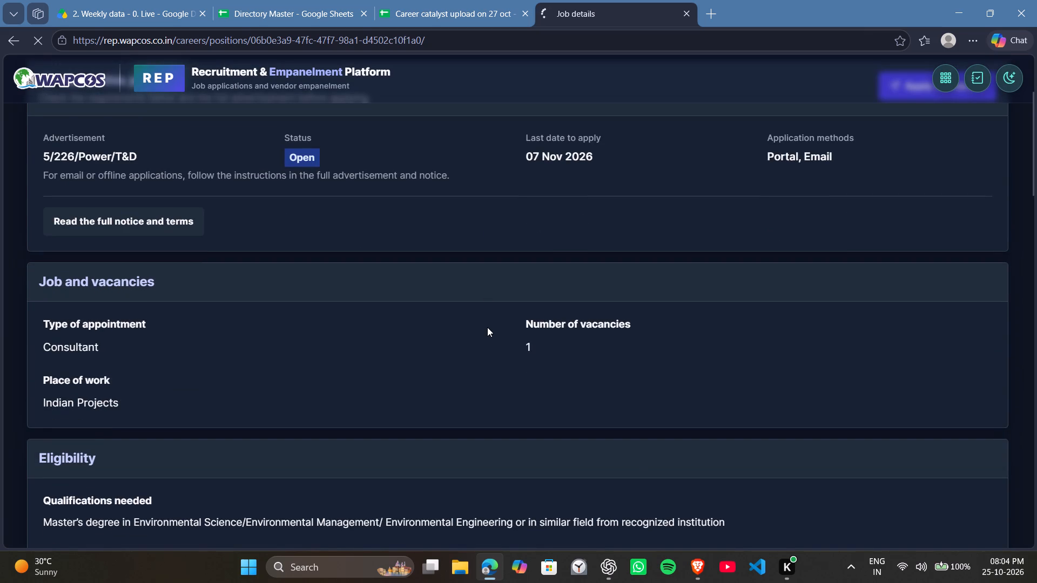
{"action": "scroll", "coordinate": [487, 327], "scroll_direction": "down", "scroll_amount": 1}
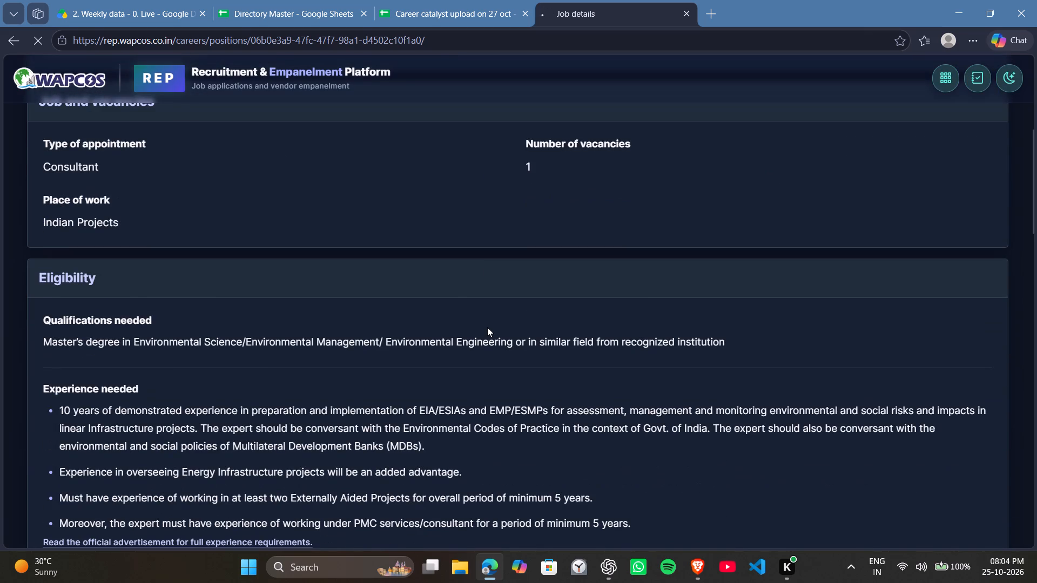
{"action": "scroll", "coordinate": [487, 327], "scroll_direction": "down", "scroll_amount": 1}
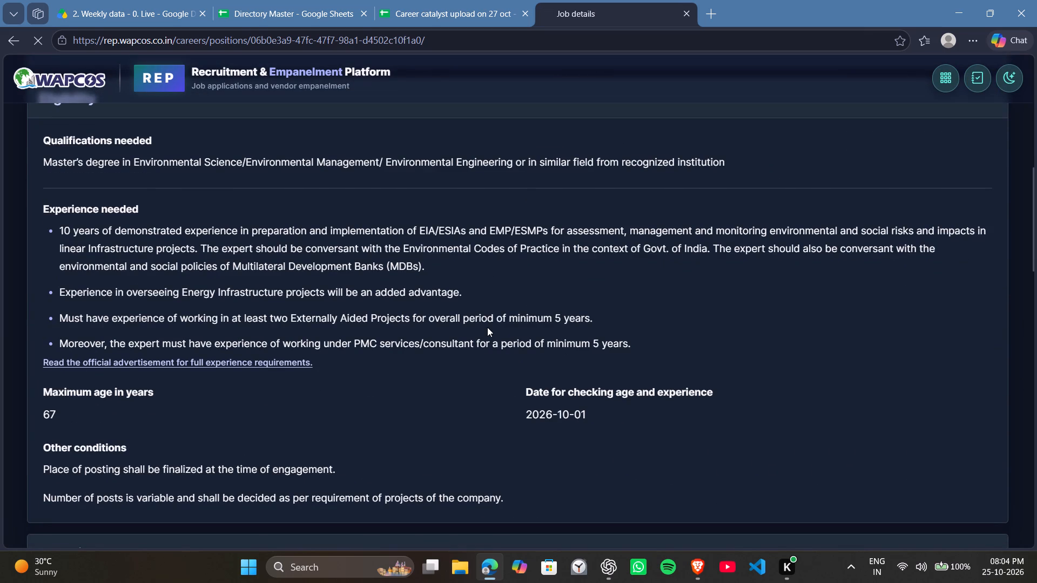
{"action": "scroll", "coordinate": [487, 327], "scroll_direction": "down", "scroll_amount": 2}
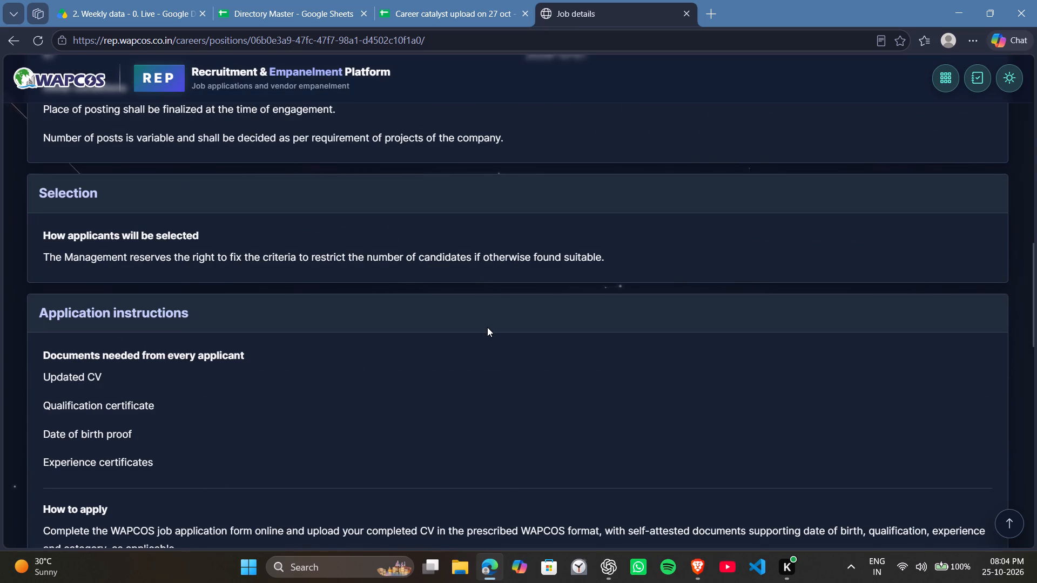
{"action": "scroll", "coordinate": [487, 327], "scroll_direction": "down", "scroll_amount": 2}
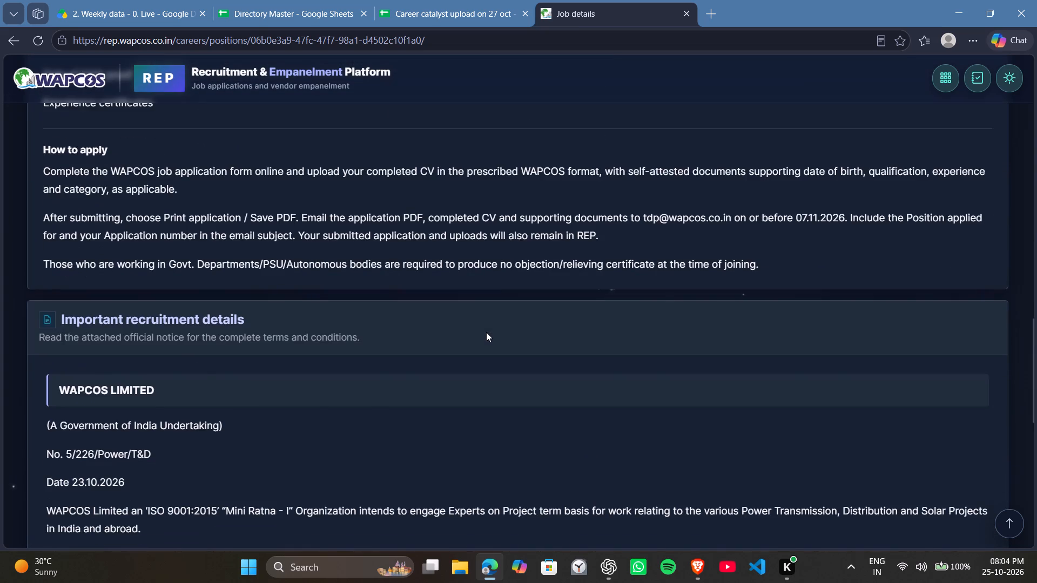
{"action": "scroll", "coordinate": [486, 332], "scroll_direction": "down", "scroll_amount": 4}
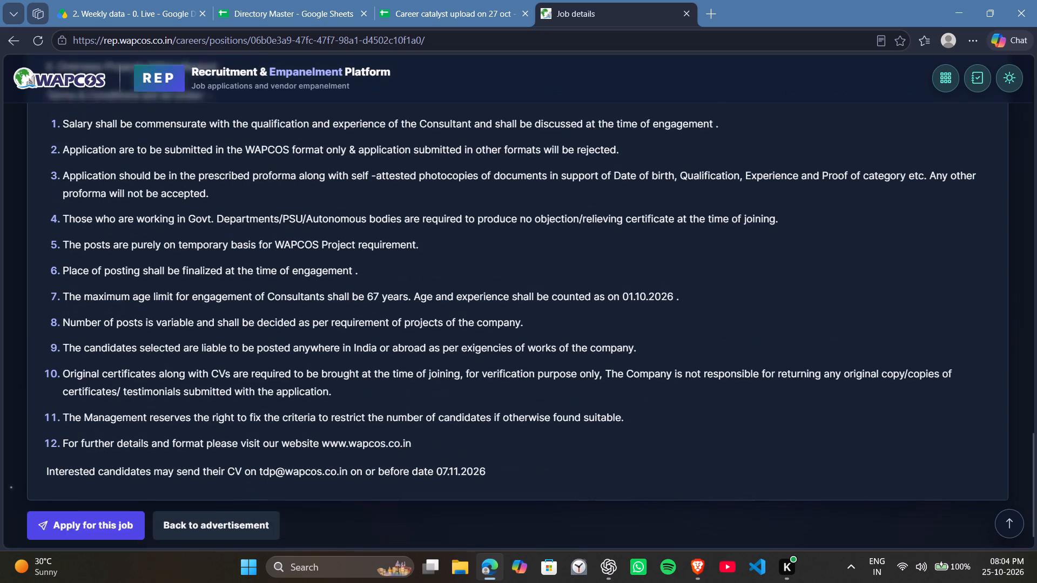
{"action": "scroll", "coordinate": [470, 331], "scroll_direction": "up", "scroll_amount": 10}
Apply a hyperlink to the WAPCOS URL in cell E8, keeping its text and address.
{"action": "left_click", "coordinate": [414, 0]}
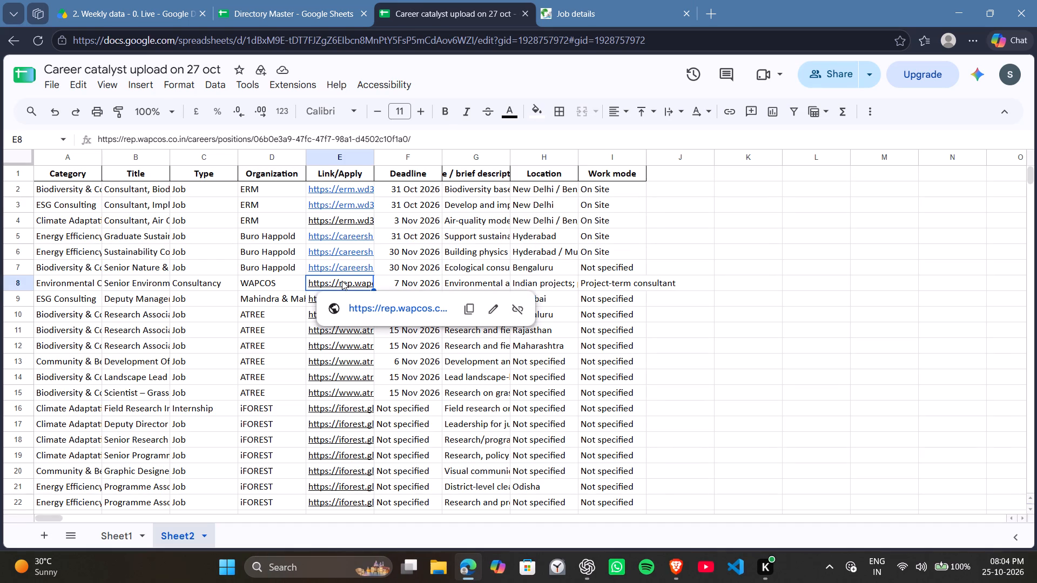
{"action": "key", "text": "ctrl+k"}
{"action": "left_click", "coordinate": [495, 348]}
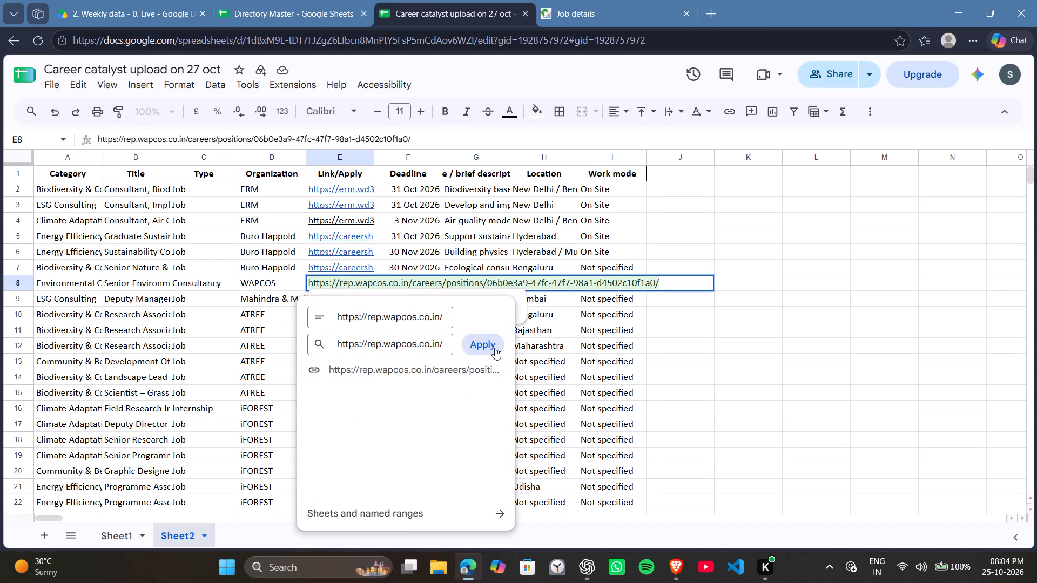
{"action": "left_click", "coordinate": [731, 326]}
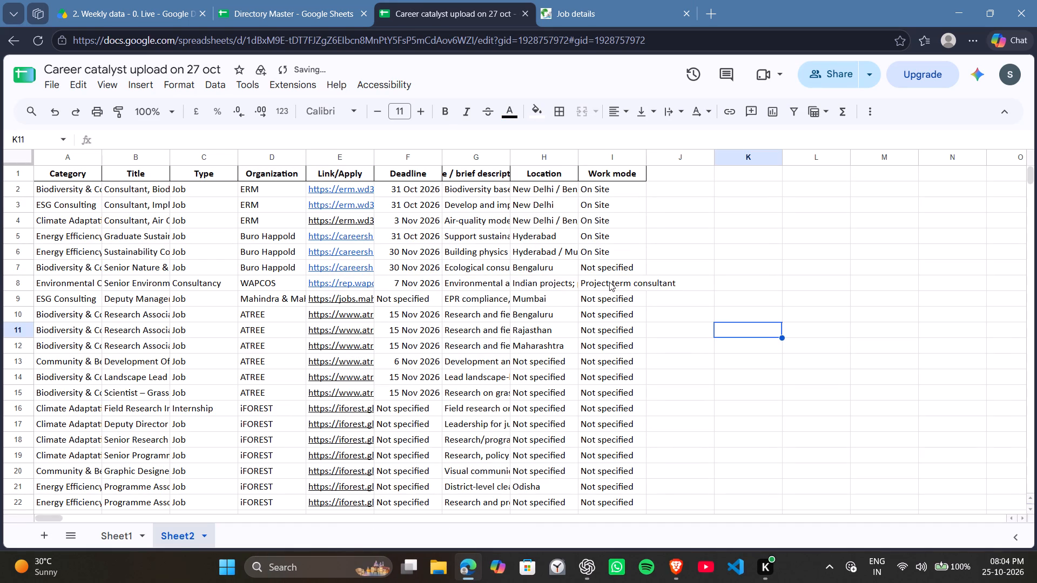
Fill the "On Site" work mode from cell I6 down through row 8.
{"action": "left_click", "coordinate": [609, 282]}
{"action": "left_click", "coordinate": [634, 255]}
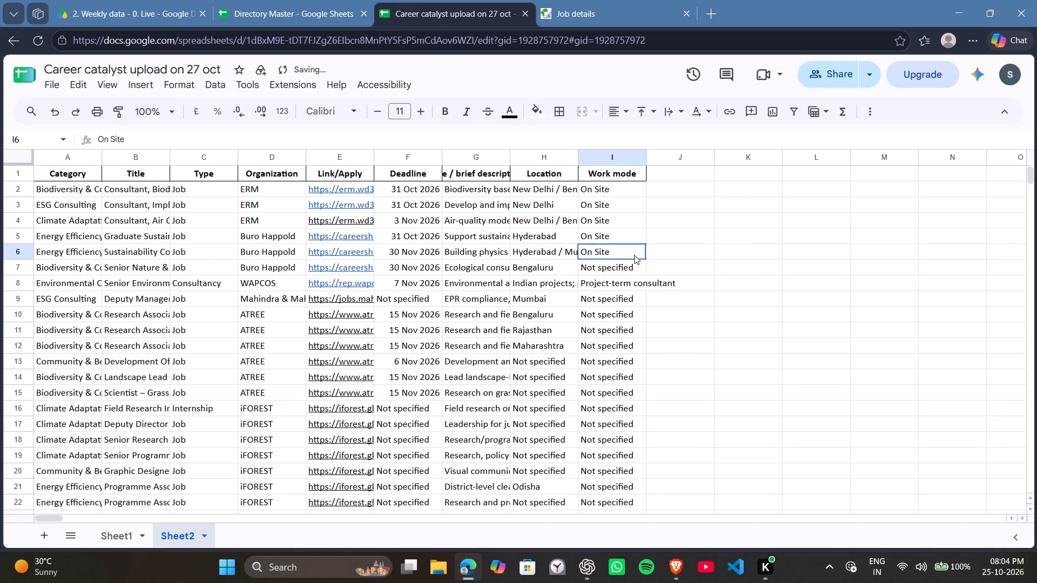
{"action": "left_click_drag", "start_coordinate": [646, 259], "coordinate": [648, 279]}
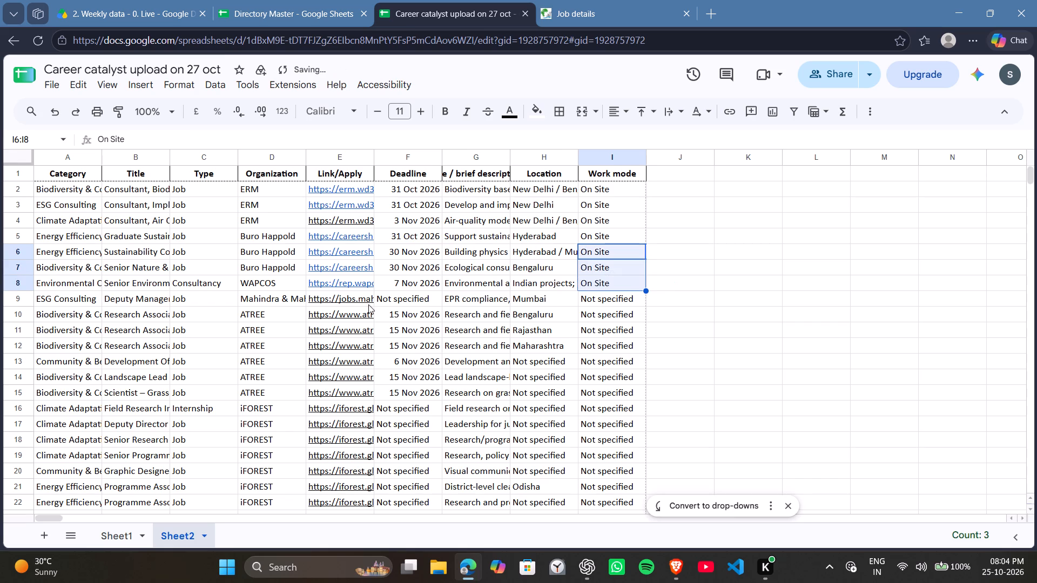
Open the Mahindra sustainability and environment listing from row 9, closing the WAPCOS page, and examine its date, location, responsibilities and requirements.
{"action": "left_click", "coordinate": [362, 295]}
{"action": "left_click", "coordinate": [392, 324]}
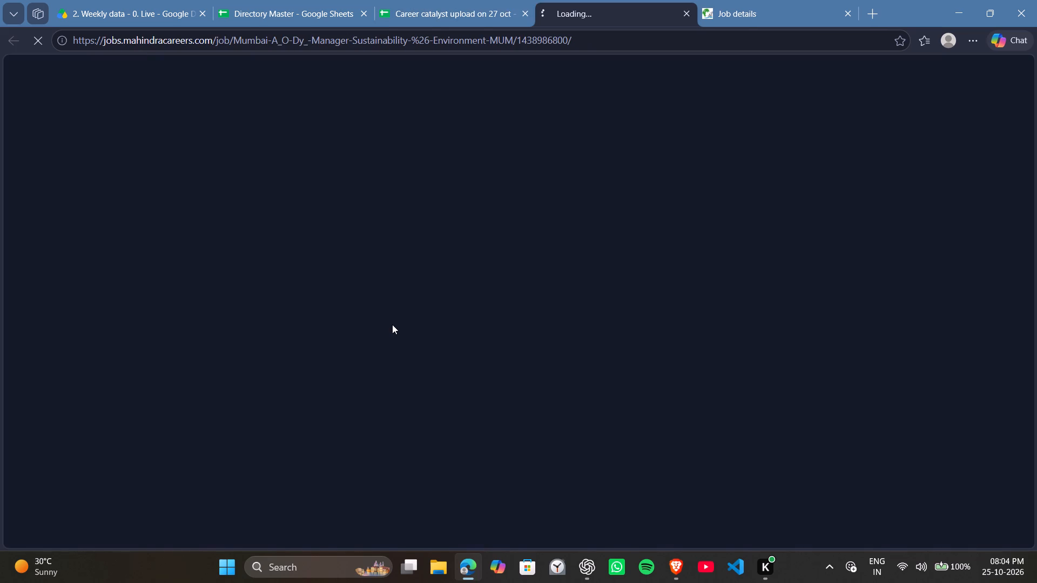
{"action": "left_click", "coordinate": [846, 14]}
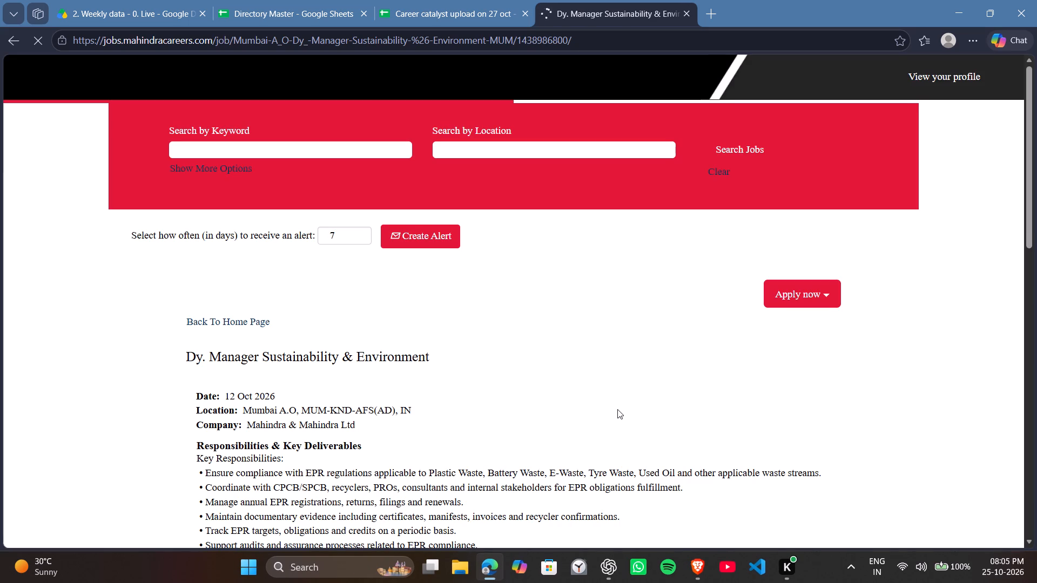
{"action": "scroll", "coordinate": [617, 409], "scroll_direction": "down", "scroll_amount": 3}
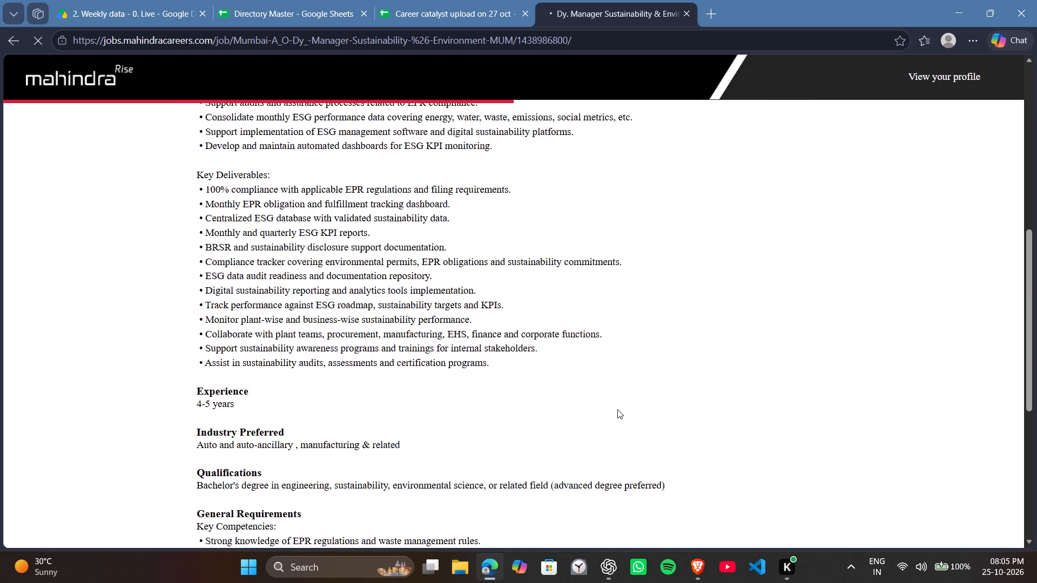
{"action": "scroll", "coordinate": [617, 409], "scroll_direction": "down", "scroll_amount": 2}
{"action": "scroll", "coordinate": [617, 409], "scroll_direction": "up", "scroll_amount": 8}
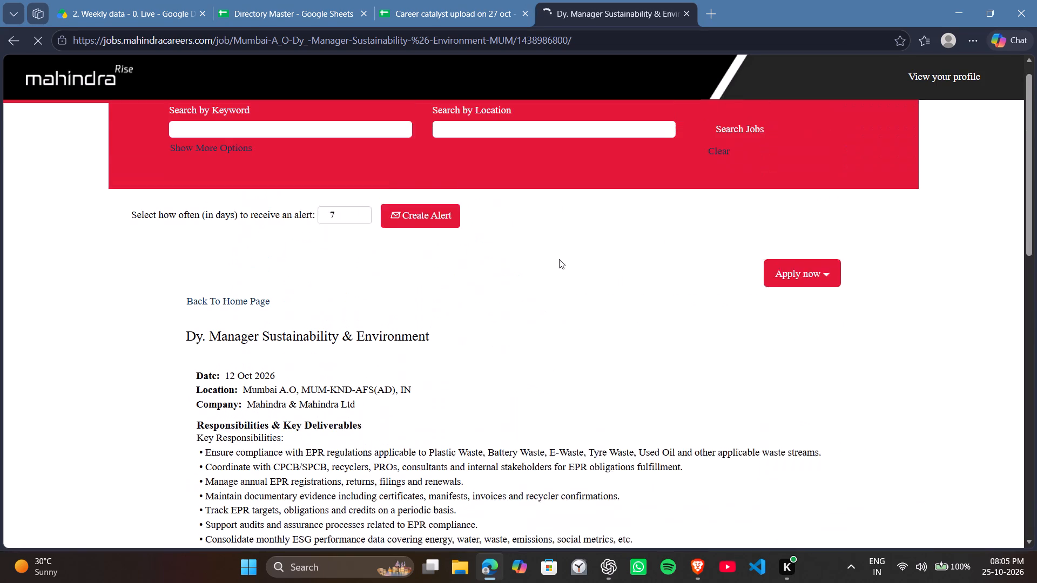
{"action": "left_click", "coordinate": [463, 20]}
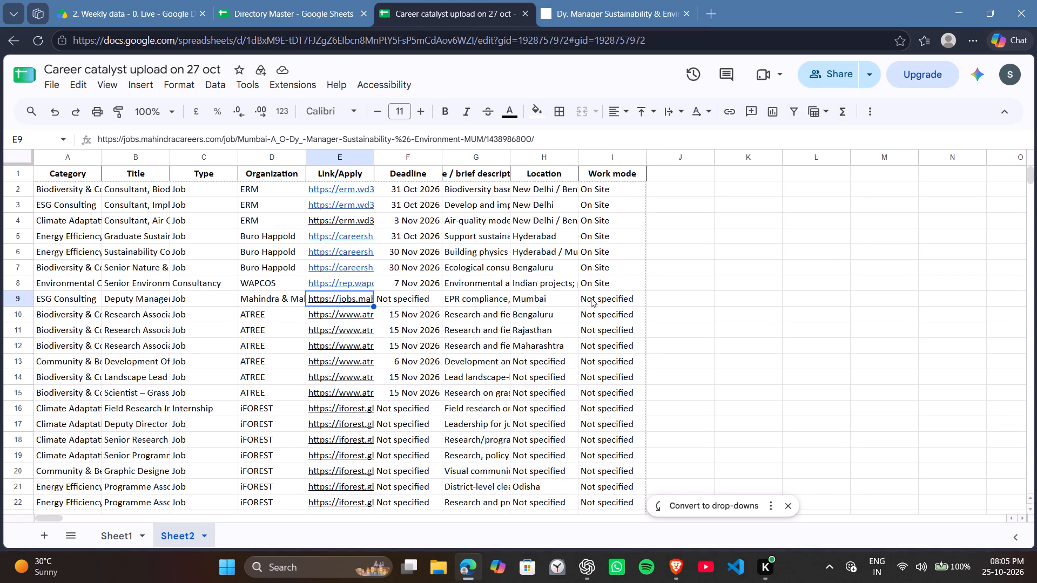
{"action": "left_click", "coordinate": [558, 11]}
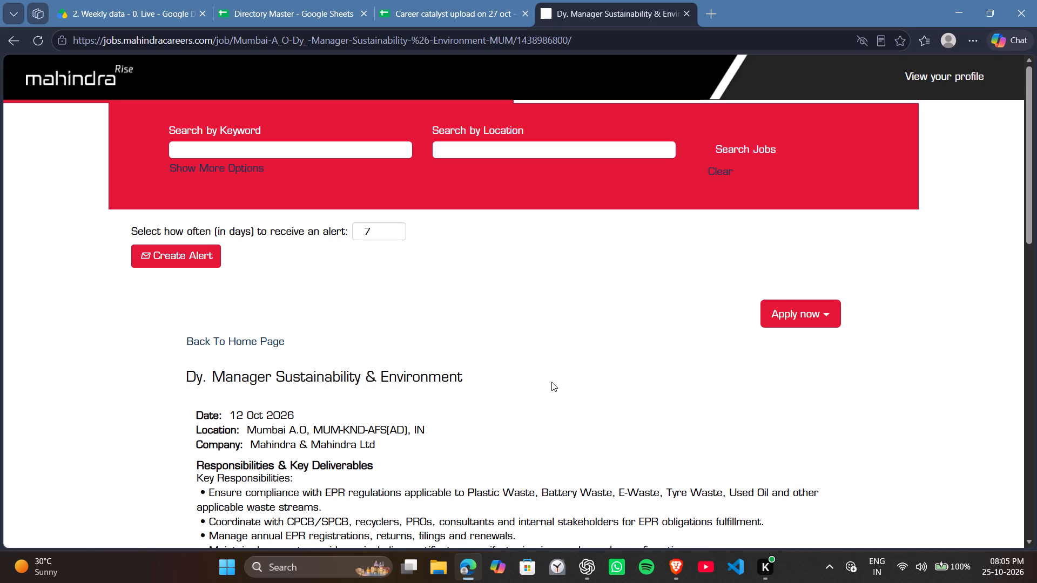
{"action": "scroll", "coordinate": [558, 403], "scroll_direction": "down", "scroll_amount": 1}
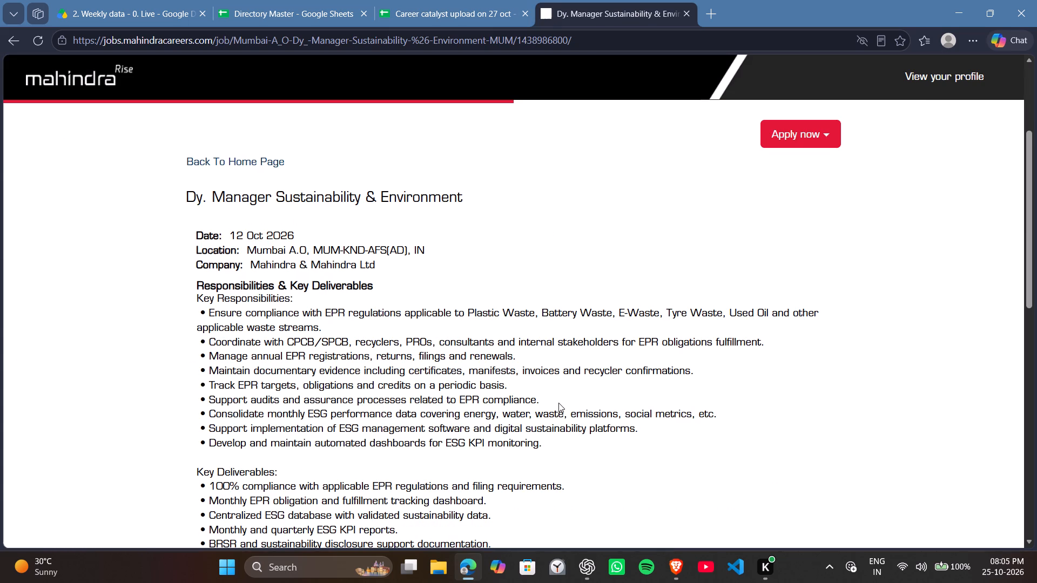
{"action": "scroll", "coordinate": [558, 403], "scroll_direction": "down", "scroll_amount": 2}
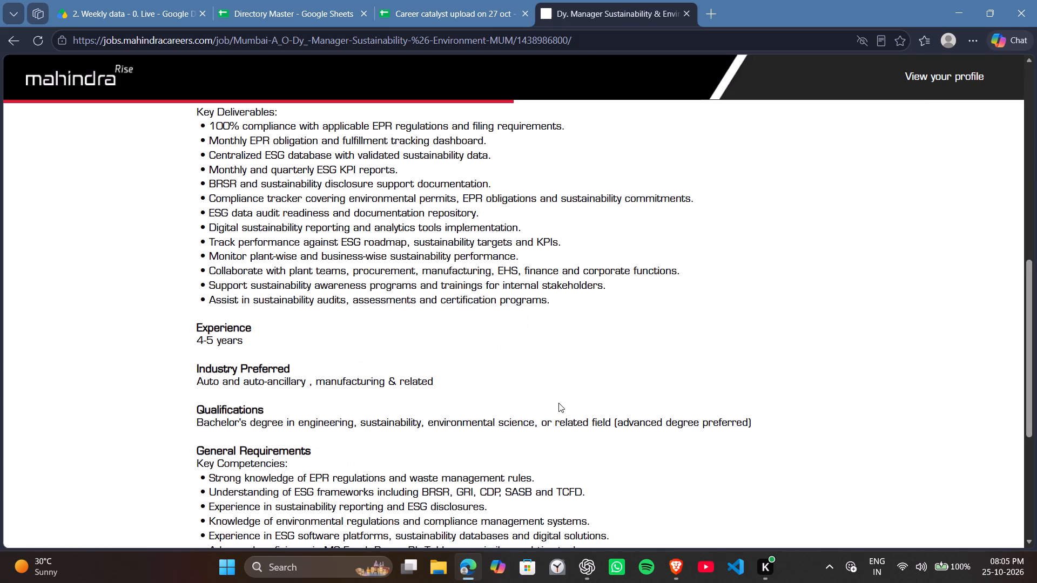
{"action": "scroll", "coordinate": [558, 403], "scroll_direction": "down", "scroll_amount": 2}
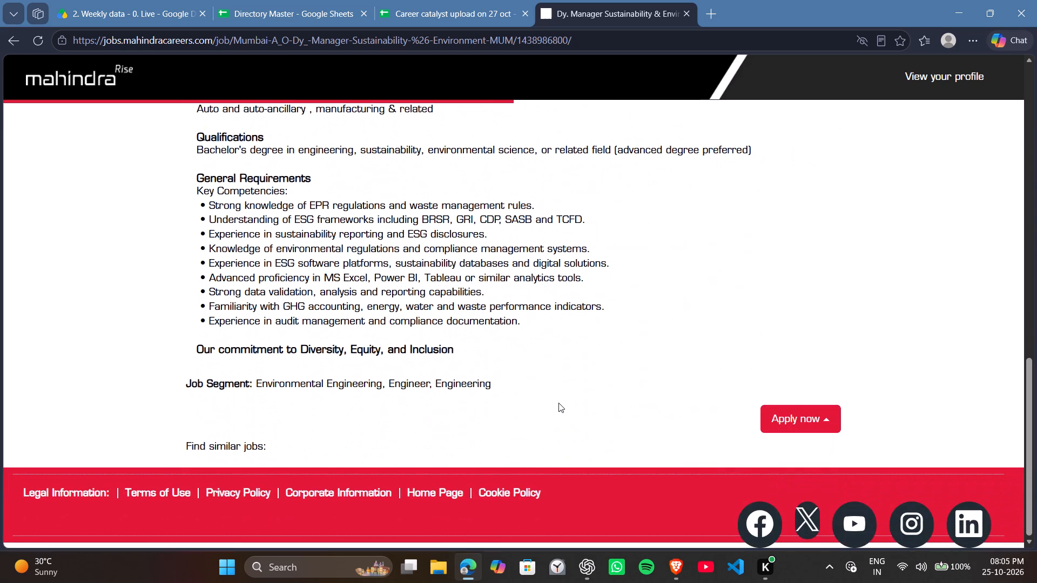
{"action": "scroll", "coordinate": [558, 403], "scroll_direction": "up", "scroll_amount": 4}
Fill the "On Site" work mode from cell I8 down into I9 in the Career catalyst spreadsheet.
{"action": "left_click", "coordinate": [432, 0]}
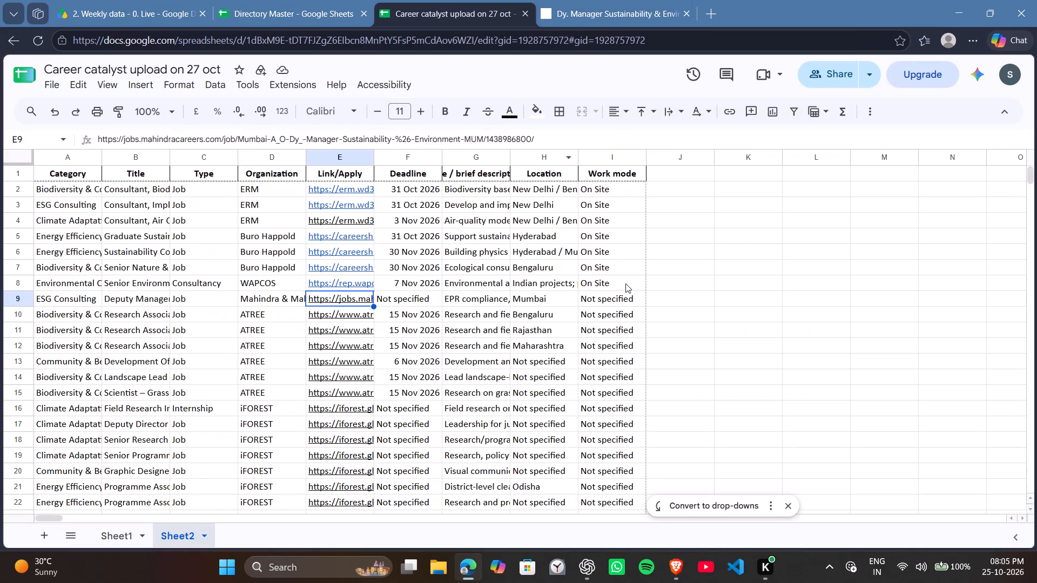
{"action": "left_click", "coordinate": [625, 283]}
{"action": "left_click_drag", "start_coordinate": [648, 289], "coordinate": [648, 300]}
Apply a hyperlink to the Mahindra careers URL in cell E9, keeping its text and address.
{"action": "left_click", "coordinate": [366, 303]}
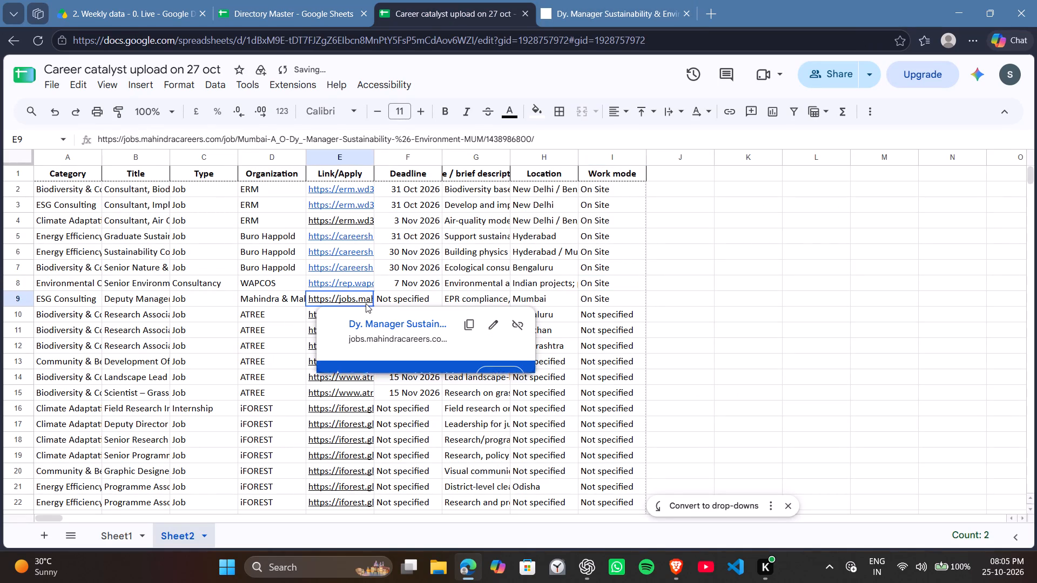
{"action": "key", "text": "ctrl+k"}
{"action": "key", "text": "ctrl+k"}
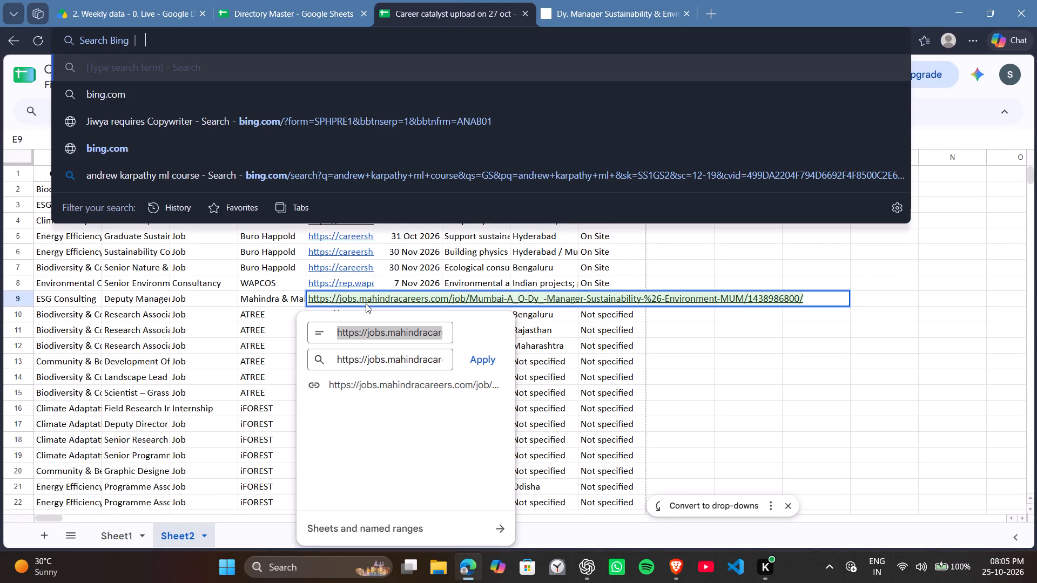
{"action": "left_click", "coordinate": [492, 357]}
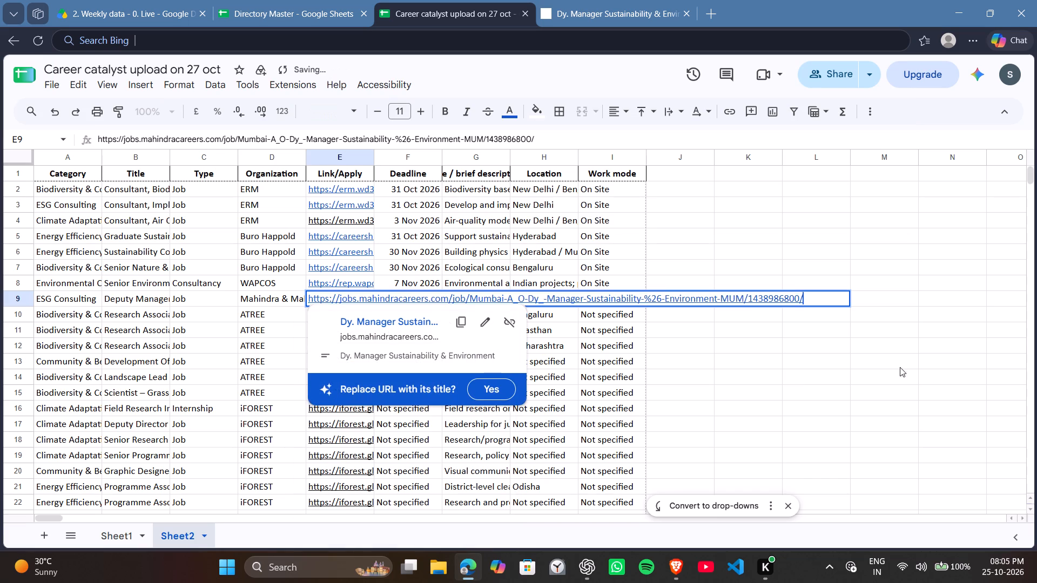
{"action": "left_click", "coordinate": [828, 355]}
Open the ATREE careers page from row 10, closing the Mahindra page, and check its job postings and deadlines against the sheet.
{"action": "left_click", "coordinate": [334, 311]}
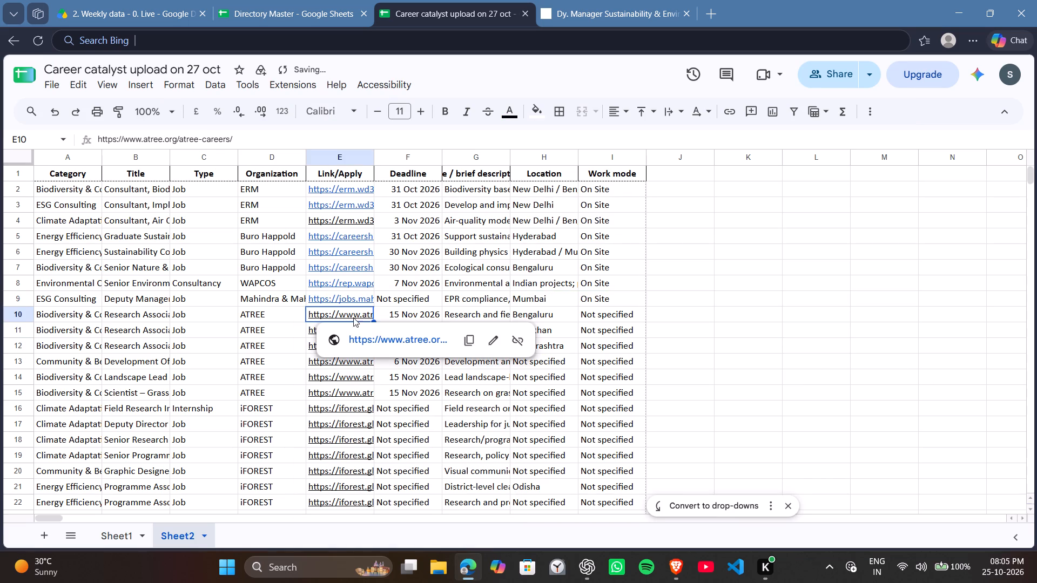
{"action": "left_click", "coordinate": [393, 336]}
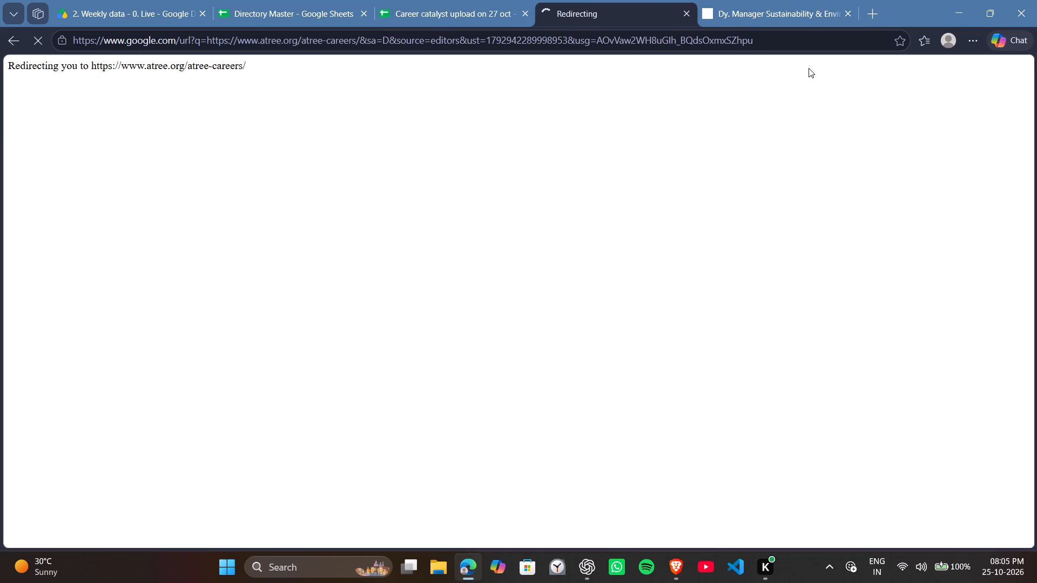
{"action": "left_click", "coordinate": [845, 13]}
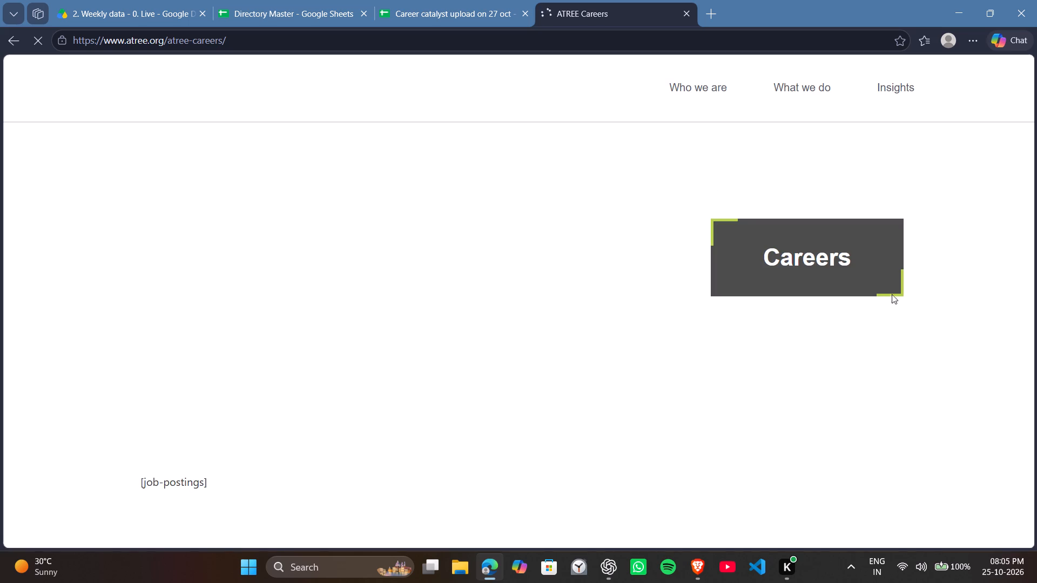
{"action": "scroll", "coordinate": [662, 459], "scroll_direction": "down", "scroll_amount": 1}
{"action": "scroll", "coordinate": [399, 137], "scroll_direction": "down", "scroll_amount": 2}
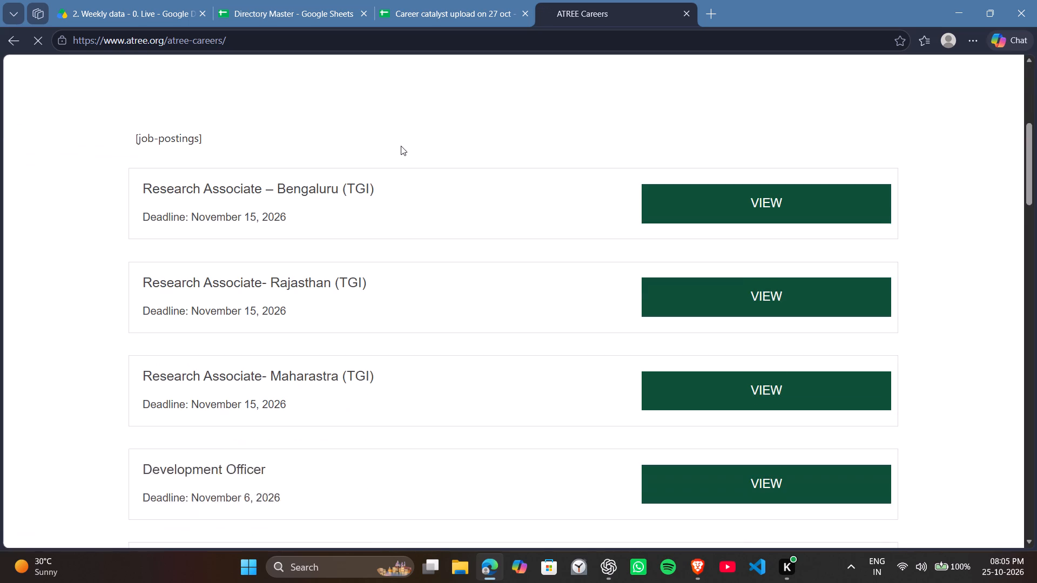
{"action": "scroll", "coordinate": [401, 146], "scroll_direction": "up", "scroll_amount": 1}
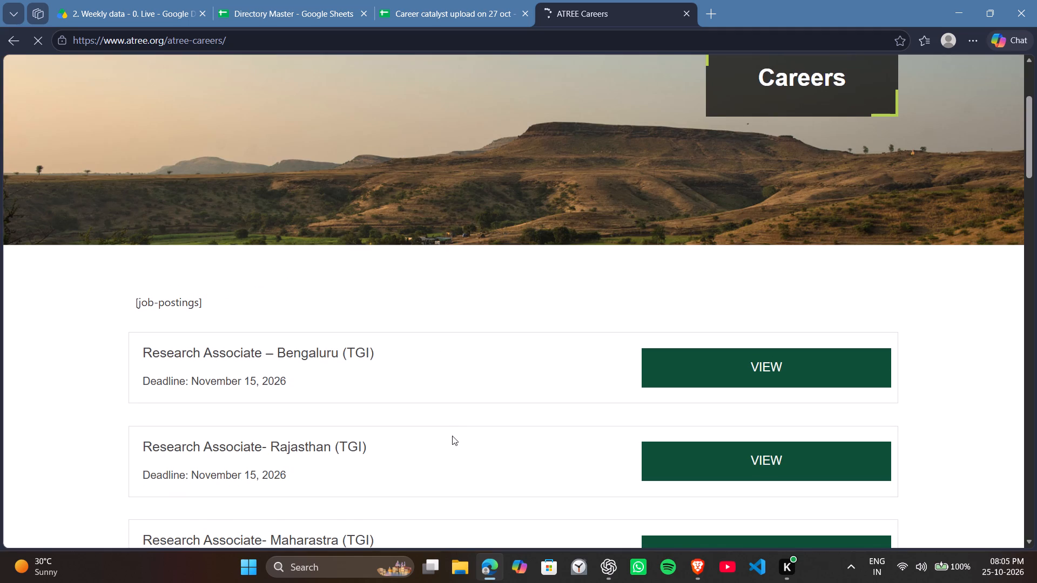
{"action": "left_click", "coordinate": [406, 6]}
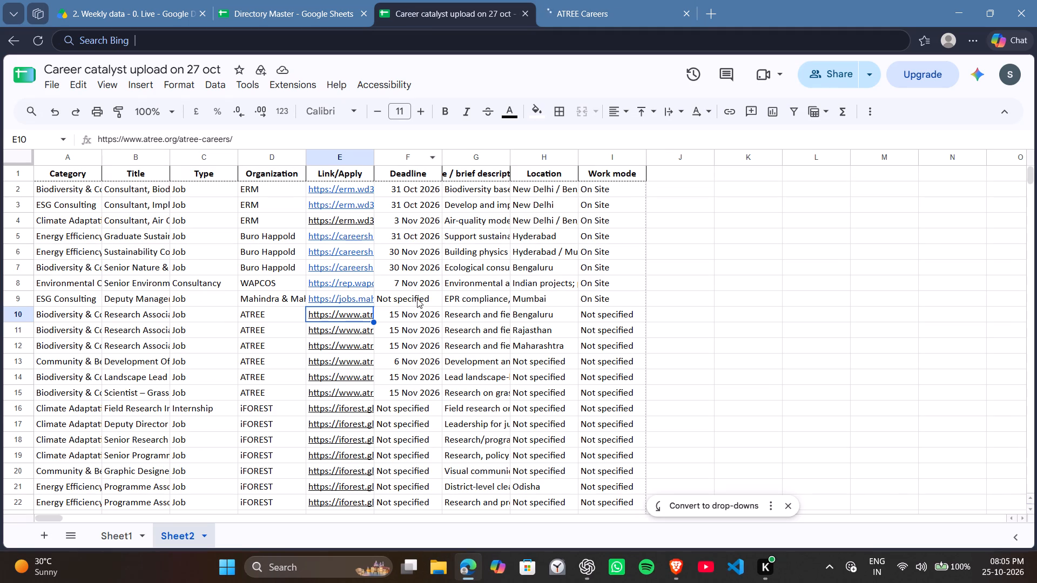
{"action": "left_click", "coordinate": [560, 6]}
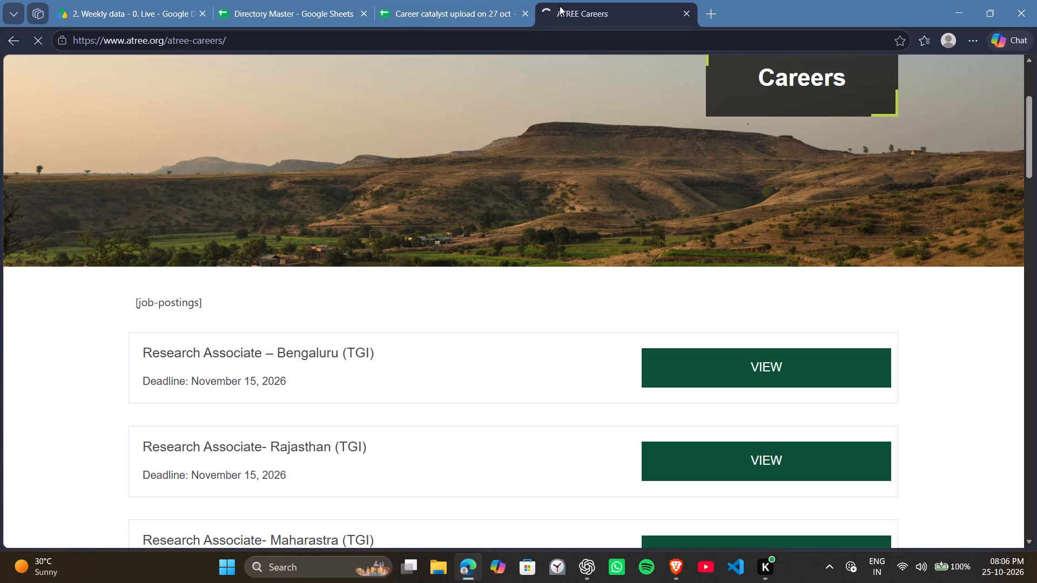
{"action": "left_click", "coordinate": [863, 371]}
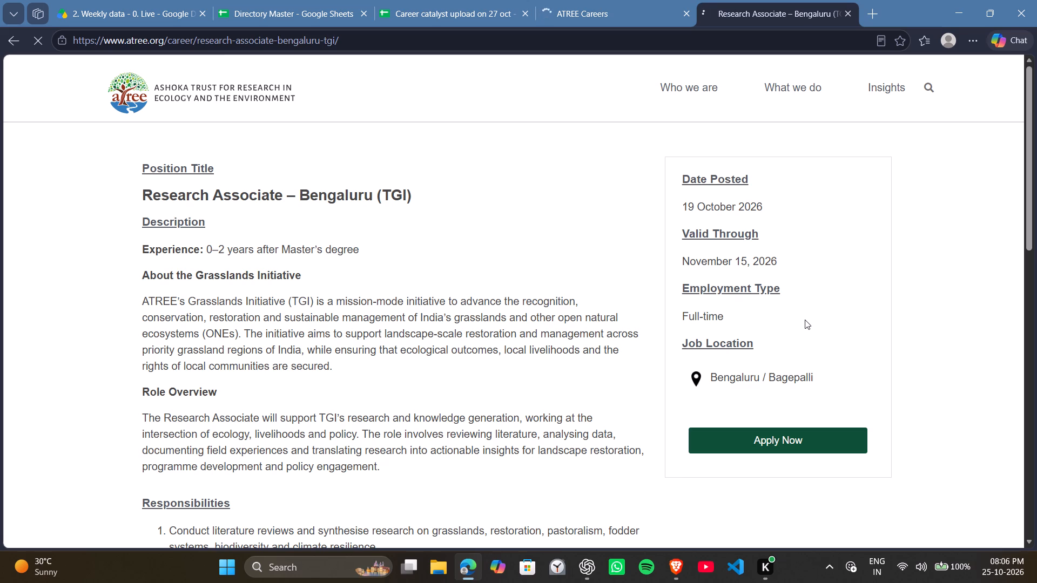
{"action": "left_click", "coordinate": [347, 42]}
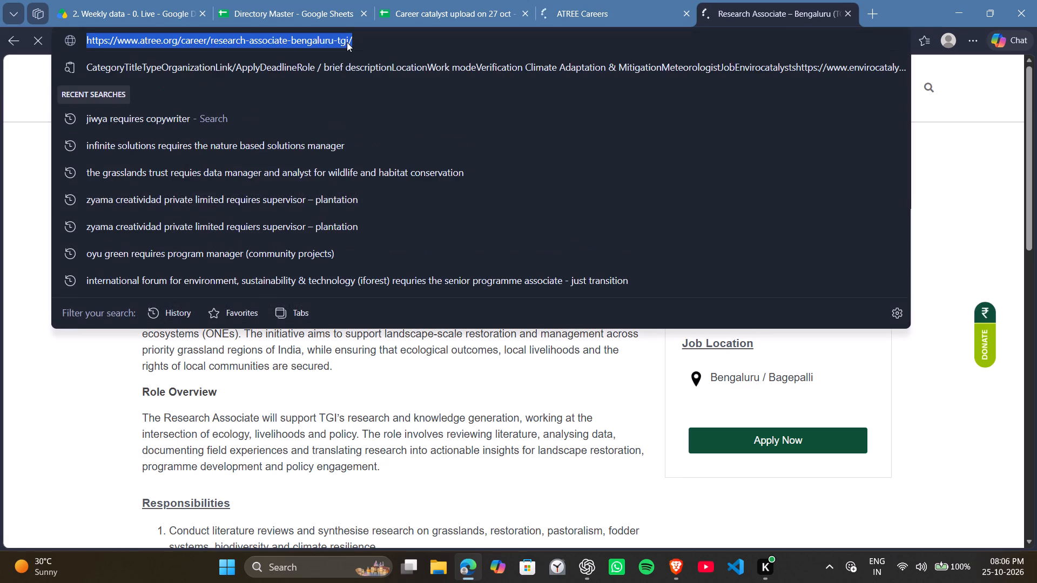
{"action": "key", "text": "ctrl+c"}
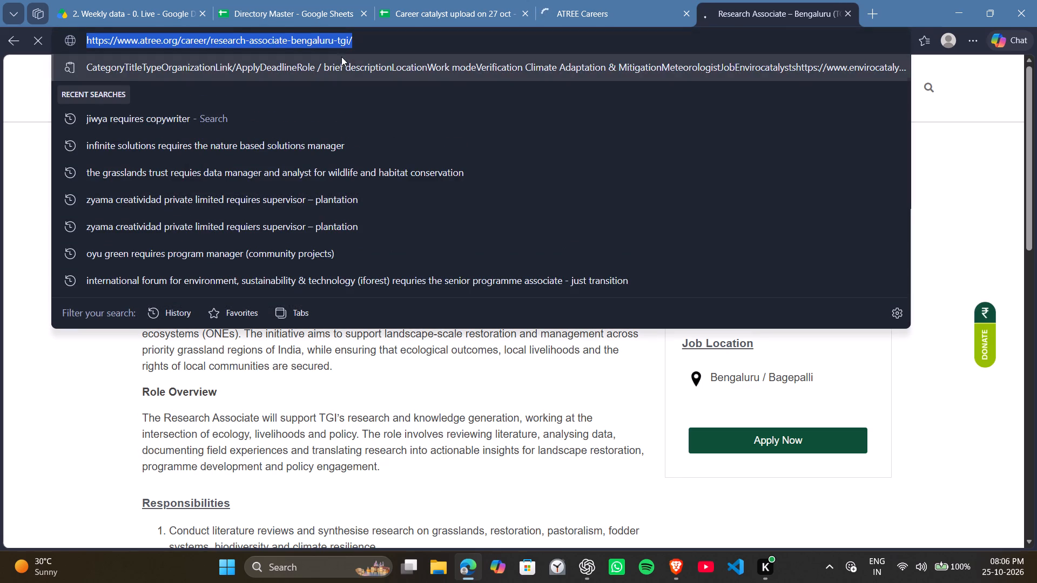
{"action": "left_click", "coordinate": [898, 428]}
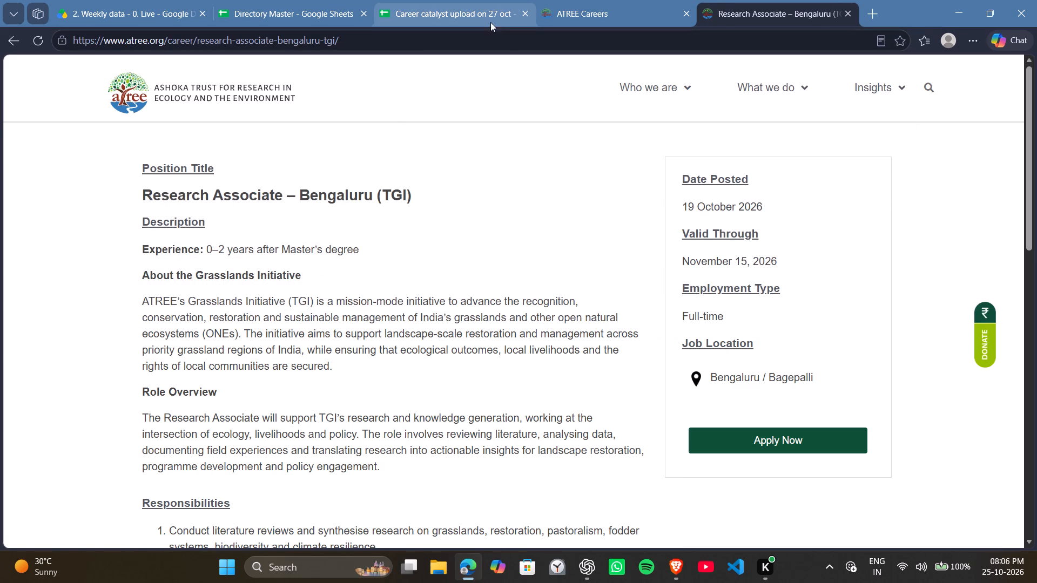
{"action": "left_click", "coordinate": [489, 21]}
{"action": "left_click_drag", "start_coordinate": [278, 136], "coordinate": [208, 138]}
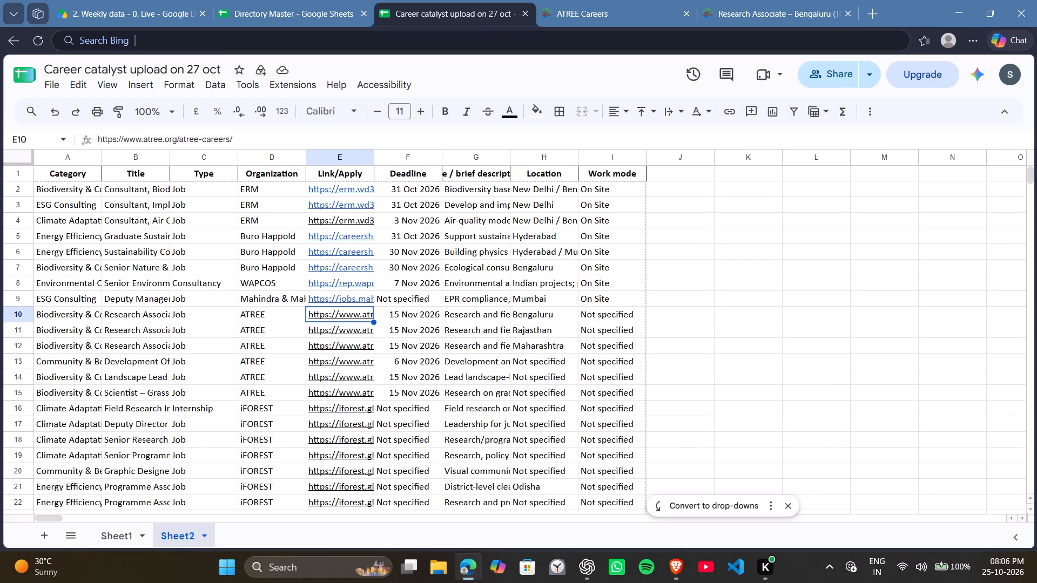
{"action": "left_click_drag", "start_coordinate": [208, 138], "coordinate": [93, 140]}
{"action": "key", "text": "BackSpace"}
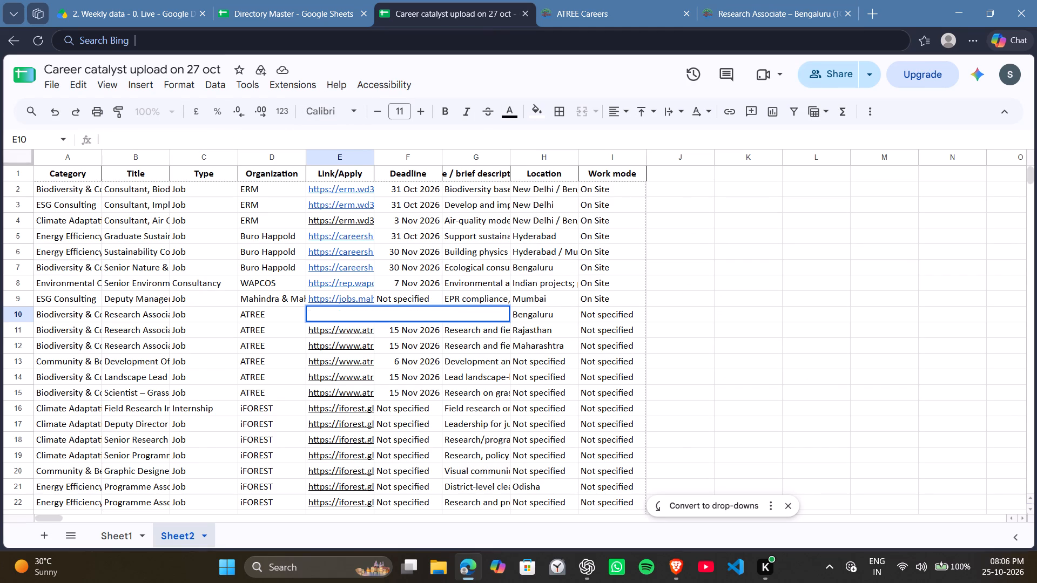
{"action": "key", "text": "ctrl+v"}
{"action": "key", "text": "Return"}
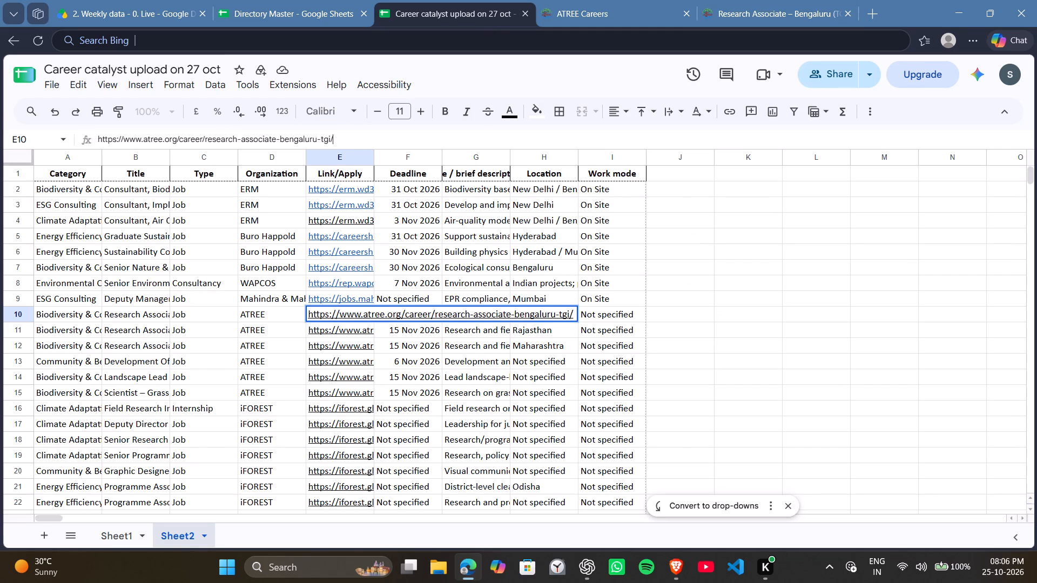
Hyperlink the URL text in cell E10 to the same Research Associate – Bengaluru (TGI) address.
{"action": "left_click", "coordinate": [317, 318]}
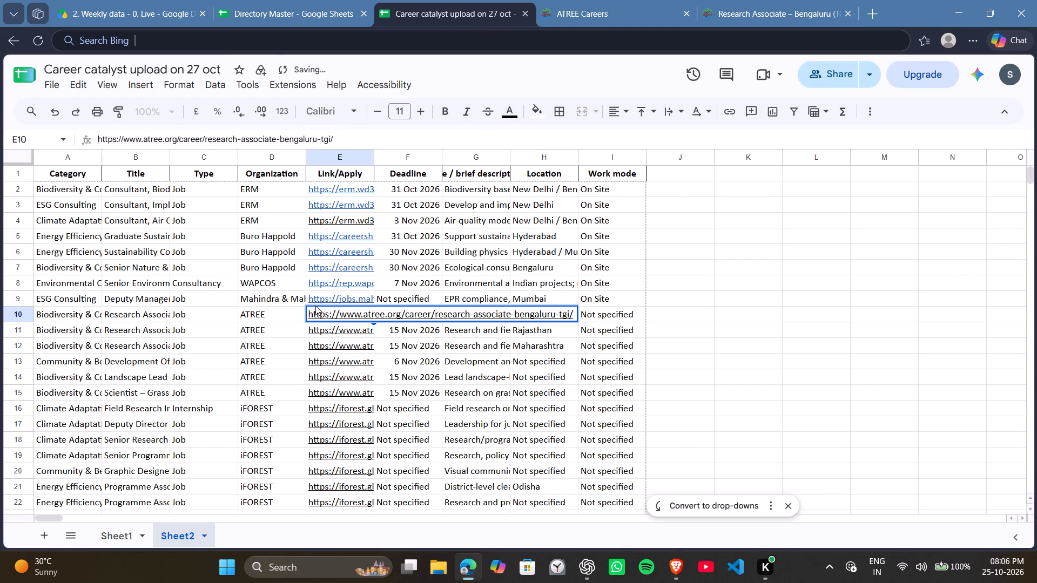
{"action": "key", "text": "ctrl+k"}
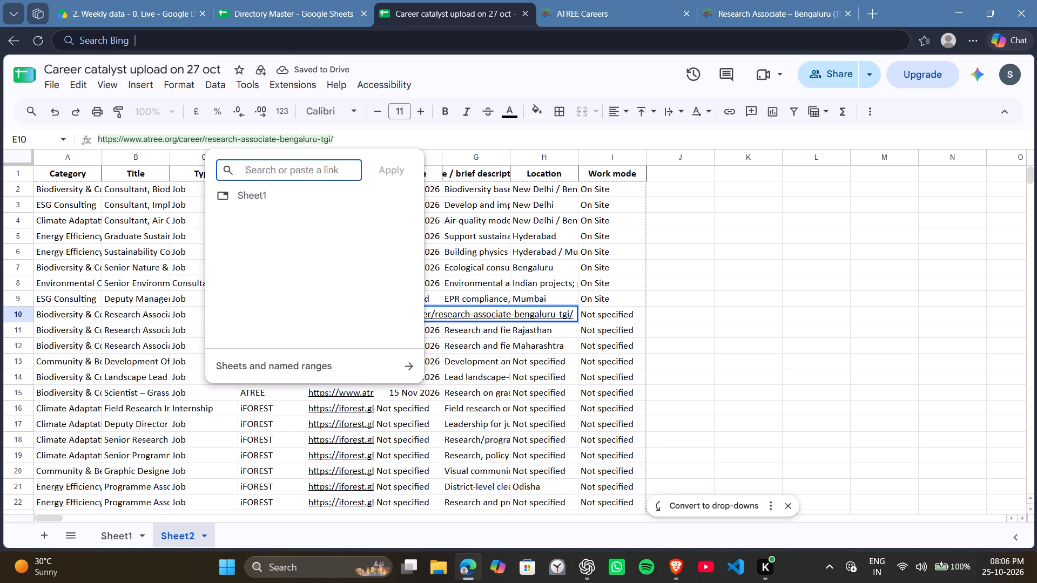
{"action": "left_click", "coordinate": [262, 168]}
{"action": "key", "text": "ctrl+v"}
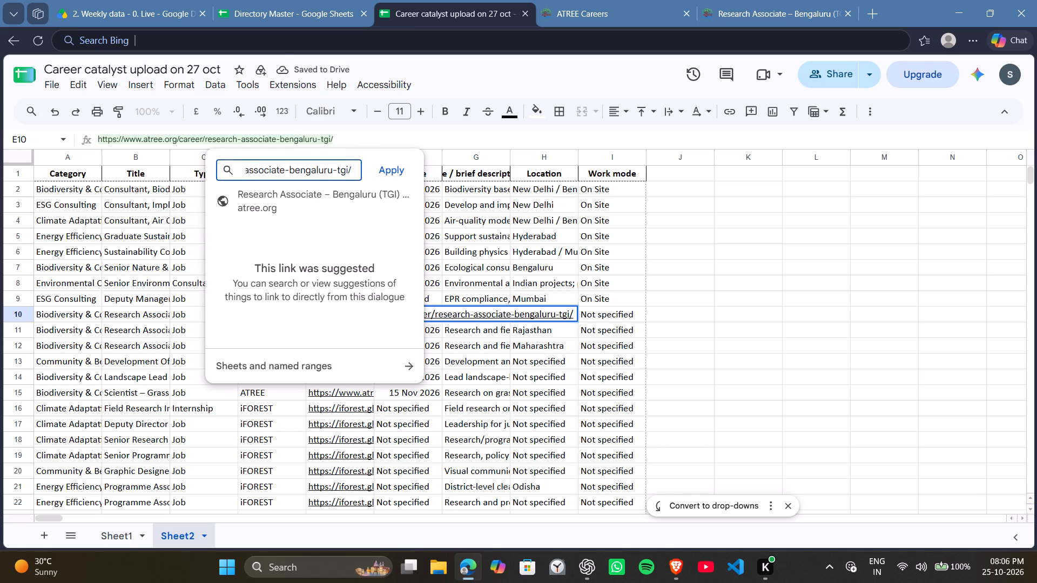
{"action": "left_click", "coordinate": [393, 171]}
{"action": "left_click", "coordinate": [678, 289]}
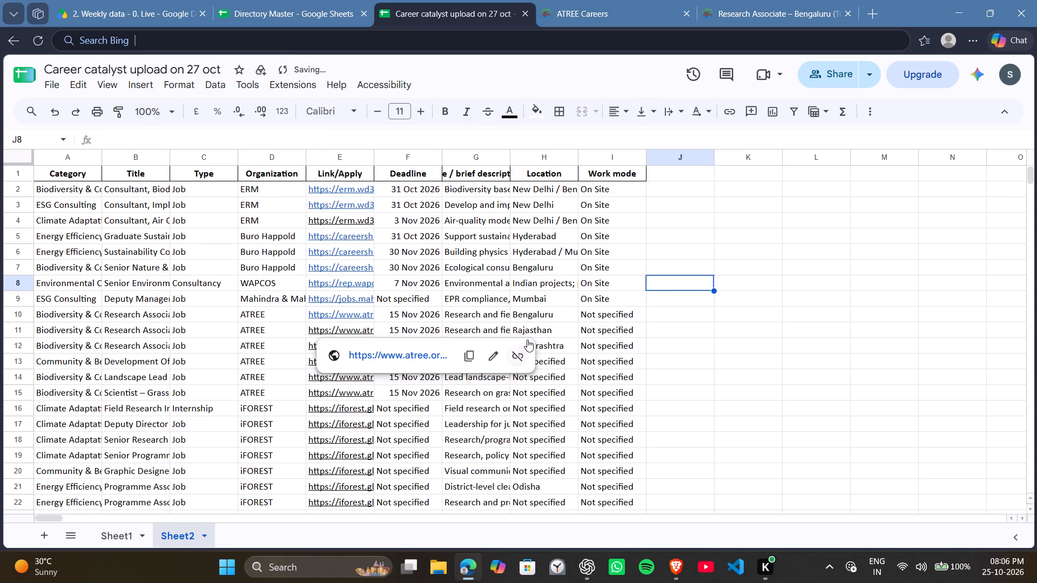
Examine ATREE's Research Associate – Bengaluru (TGI) posting for responsibilities, qualifications, application instructions and notes.
{"action": "left_click", "coordinate": [745, 0]}
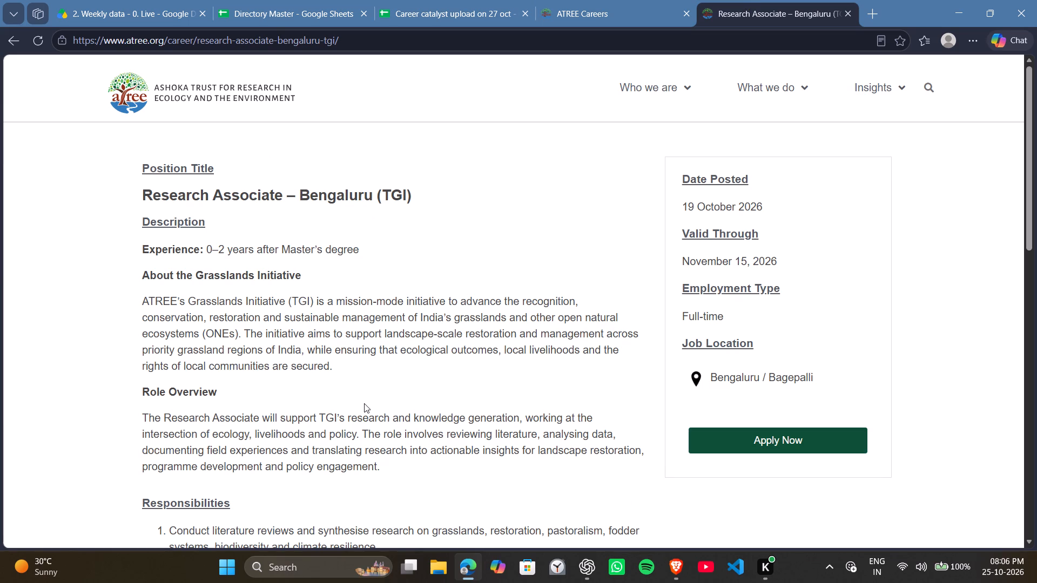
{"action": "scroll", "coordinate": [363, 411], "scroll_direction": "down", "scroll_amount": 1}
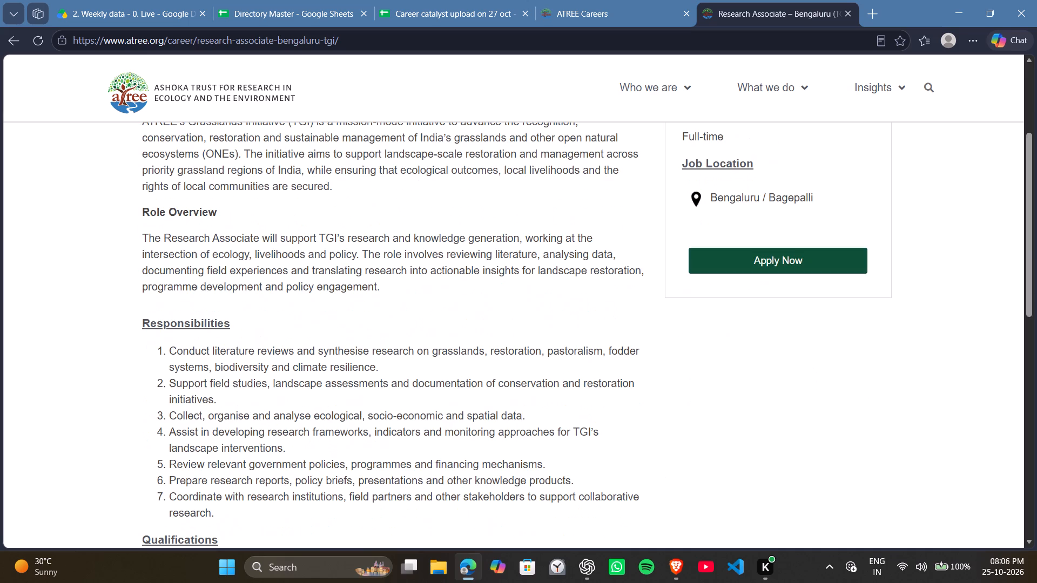
{"action": "scroll", "coordinate": [363, 411], "scroll_direction": "down", "scroll_amount": 1}
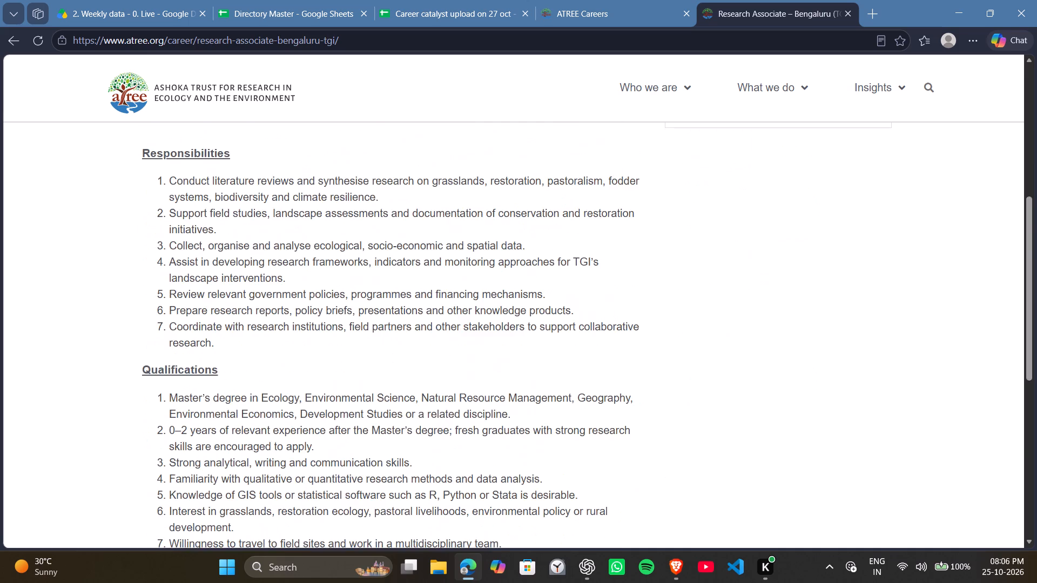
{"action": "scroll", "coordinate": [363, 411], "scroll_direction": "down", "scroll_amount": 2}
{"action": "scroll", "coordinate": [363, 411], "scroll_direction": "up", "scroll_amount": 2}
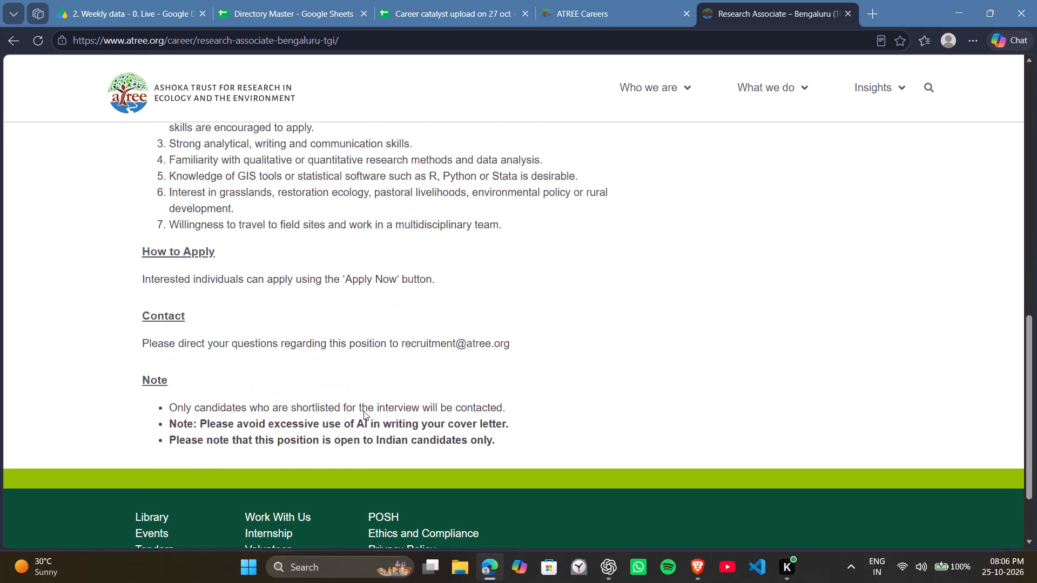
Open the ATREE careers page from row 11, closing the previous ATREE pages, and open the Research Associate- Rajasthan (TGI) posting.
{"action": "scroll", "coordinate": [363, 411], "scroll_direction": "up", "scroll_amount": 6}
{"action": "left_click", "coordinate": [409, 0]}
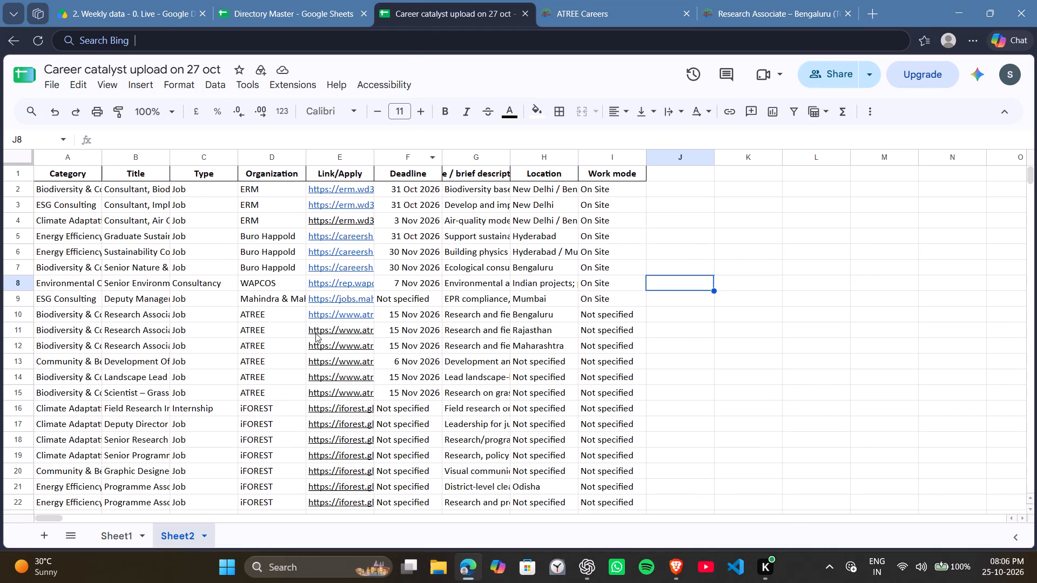
{"action": "left_click", "coordinate": [345, 329]}
{"action": "left_click", "coordinate": [394, 361]}
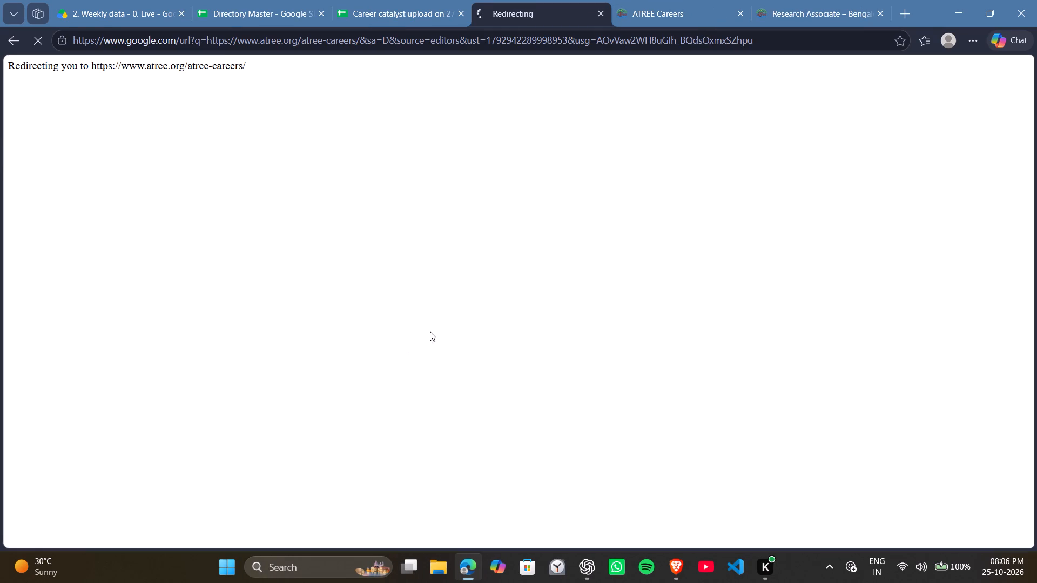
{"action": "double_click", "coordinate": [740, 9]}
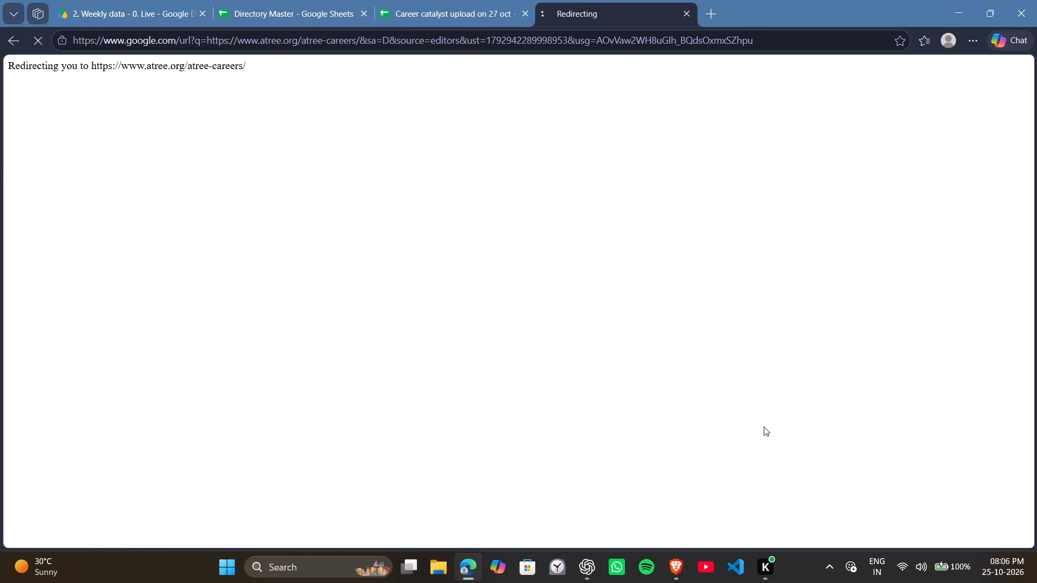
{"action": "scroll", "coordinate": [573, 411], "scroll_direction": "down", "scroll_amount": 1}
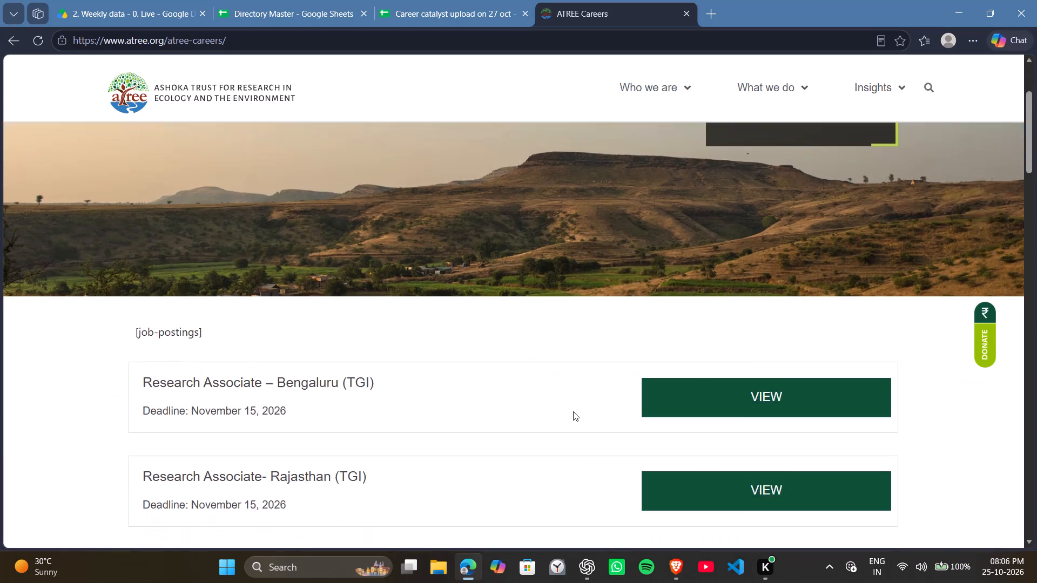
{"action": "scroll", "coordinate": [573, 411], "scroll_direction": "down", "scroll_amount": 1}
{"action": "left_click", "coordinate": [686, 285]}
{"action": "left_click", "coordinate": [493, 18]}
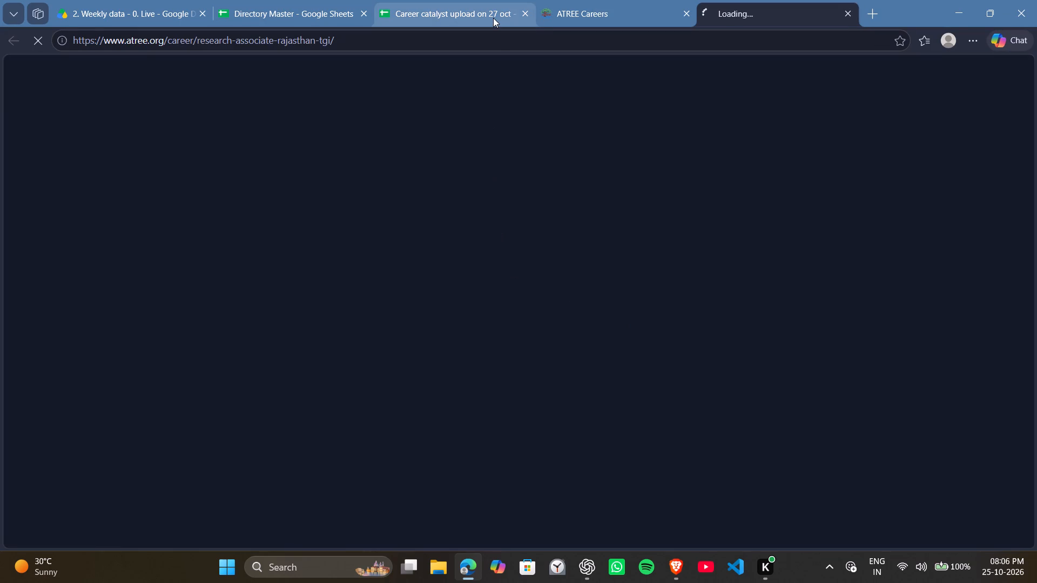
{"action": "left_click", "coordinate": [601, 5]}
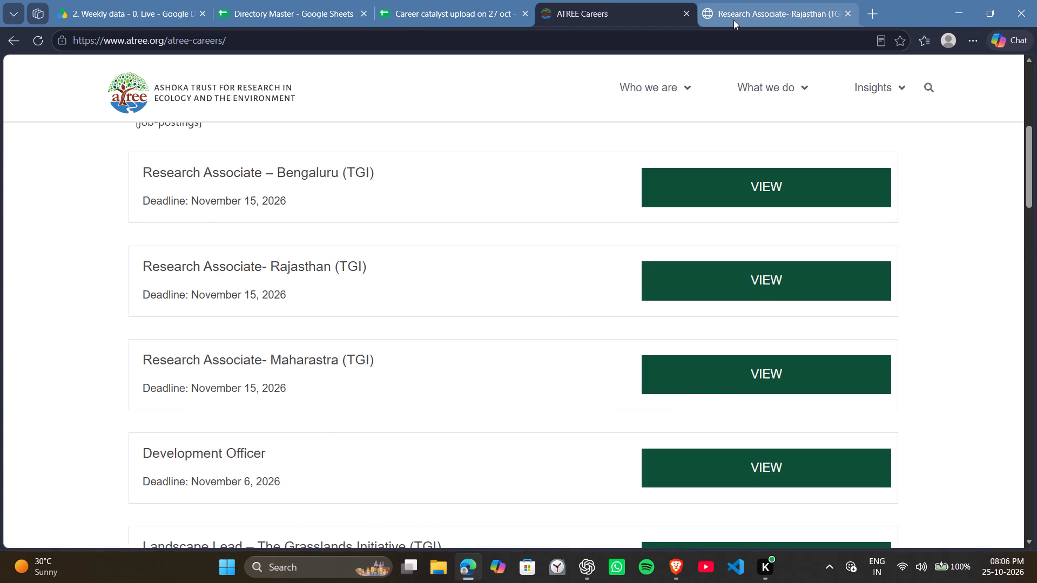
{"action": "left_click", "coordinate": [733, 20]}
{"action": "left_click_drag", "start_coordinate": [355, 41], "coordinate": [0, 52]}
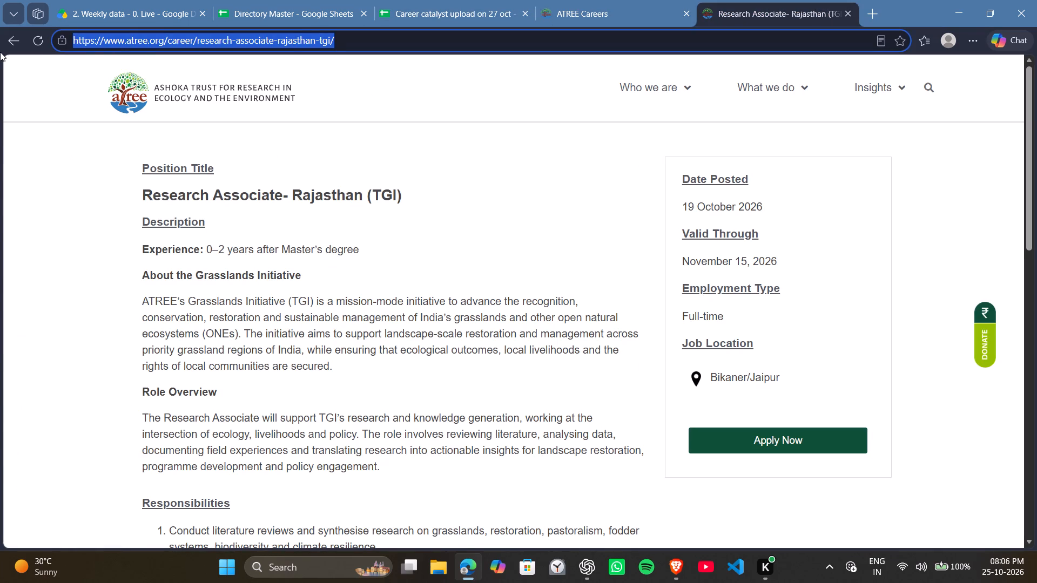
{"action": "key", "text": "ctrl+c"}
{"action": "left_click", "coordinate": [476, 0]}
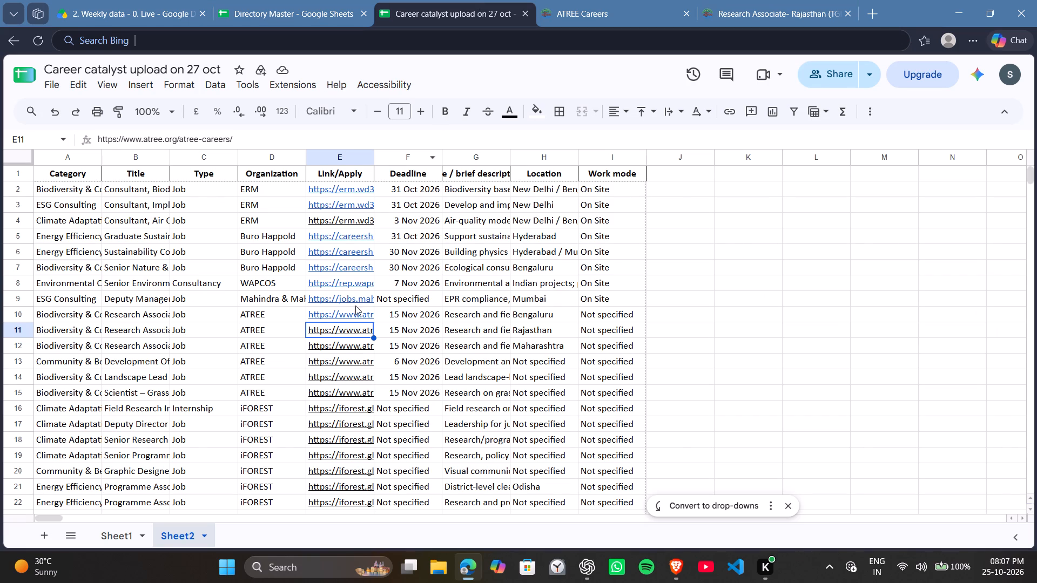
{"action": "left_click_drag", "start_coordinate": [239, 132], "coordinate": [83, 166]}
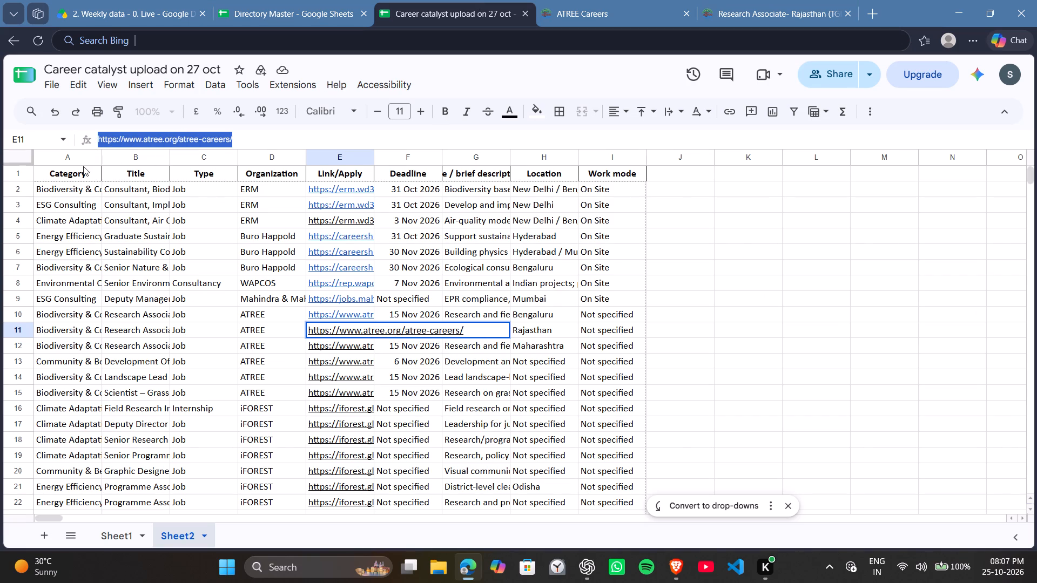
{"action": "key", "text": "BackSpace"}
{"action": "key", "text": "ctrl+v"}
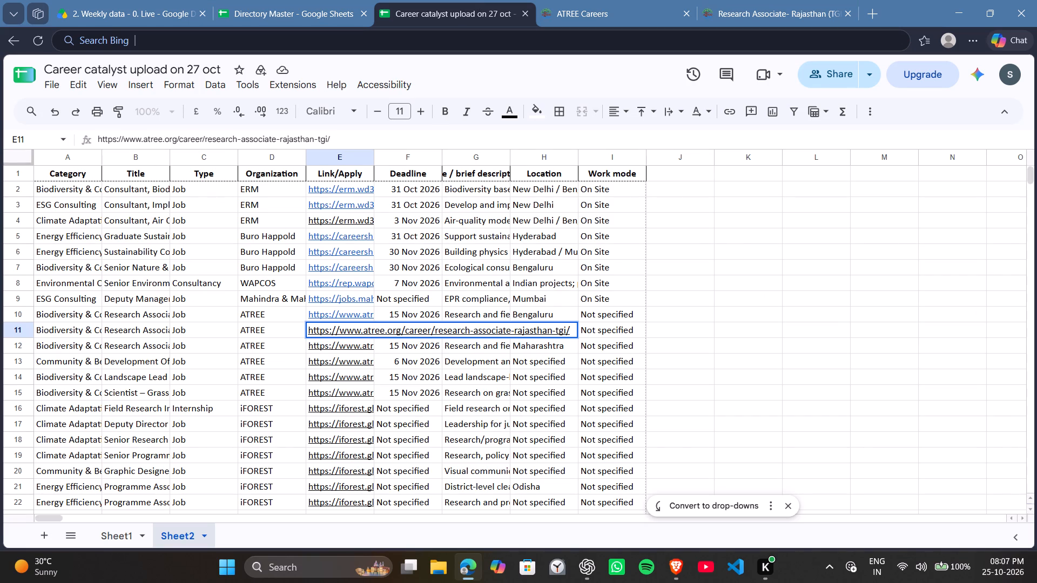
{"action": "key", "text": "Return"}
Hyperlink the URL text in cell E11 to the same Research Associate- Rajasthan (TGI) address.
{"action": "left_click", "coordinate": [338, 331]}
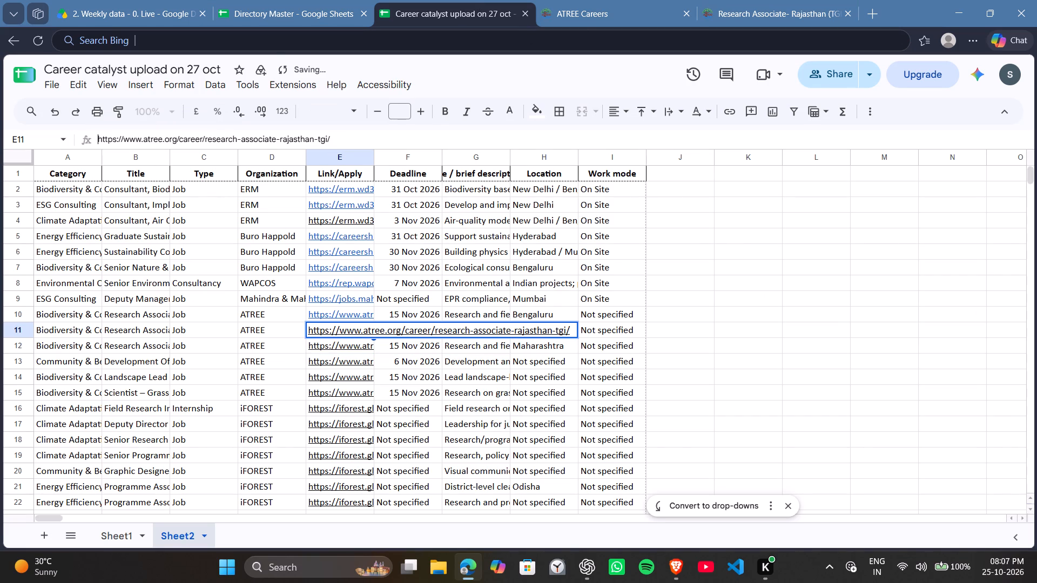
{"action": "key", "text": "ctrl+k"}
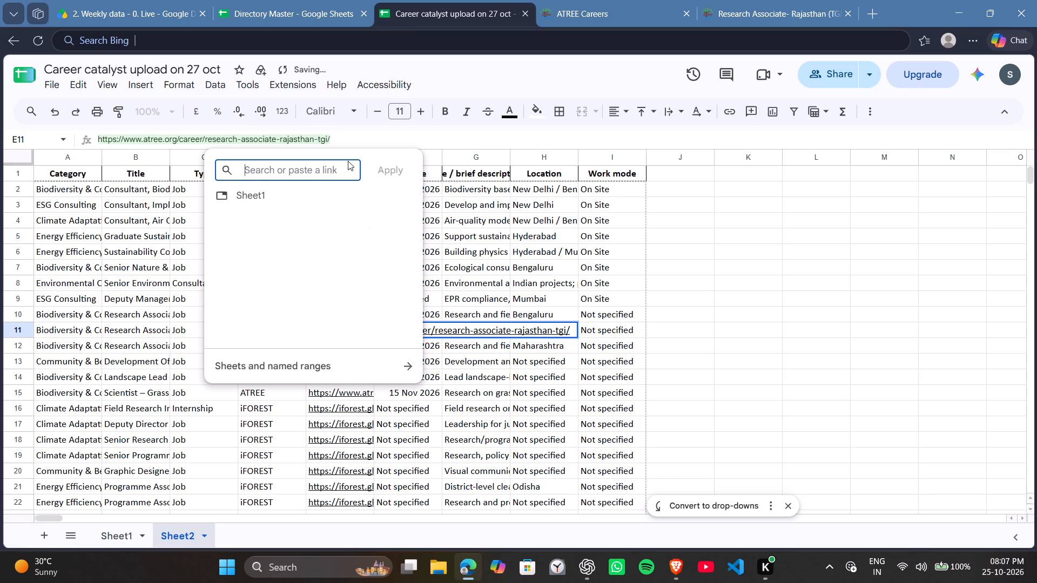
{"action": "left_click", "coordinate": [348, 161]}
{"action": "left_click", "coordinate": [342, 160]}
{"action": "left_click", "coordinate": [333, 172]}
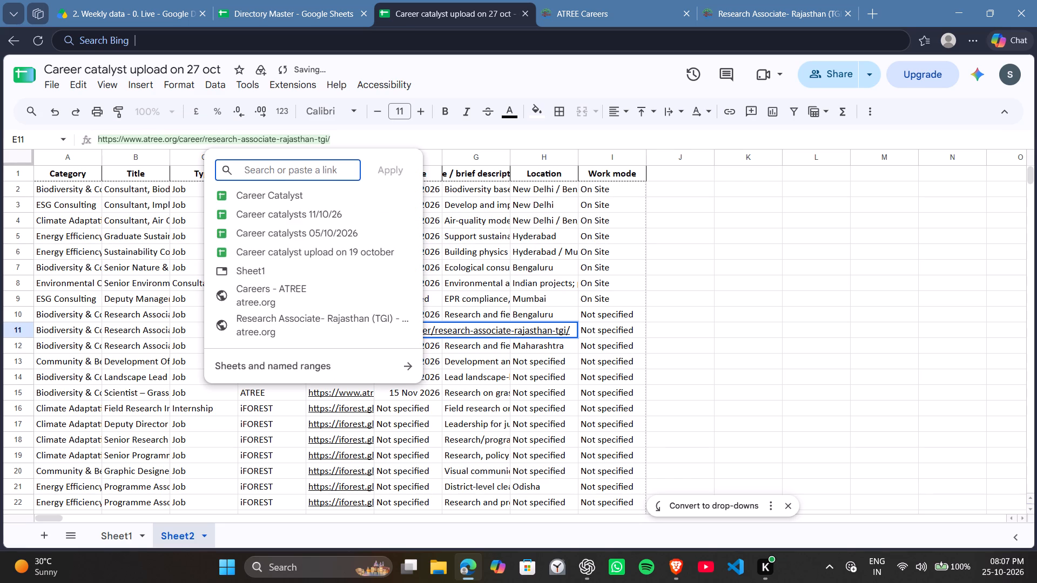
{"action": "key", "text": "ctrl+v"}
{"action": "left_click", "coordinate": [380, 171]}
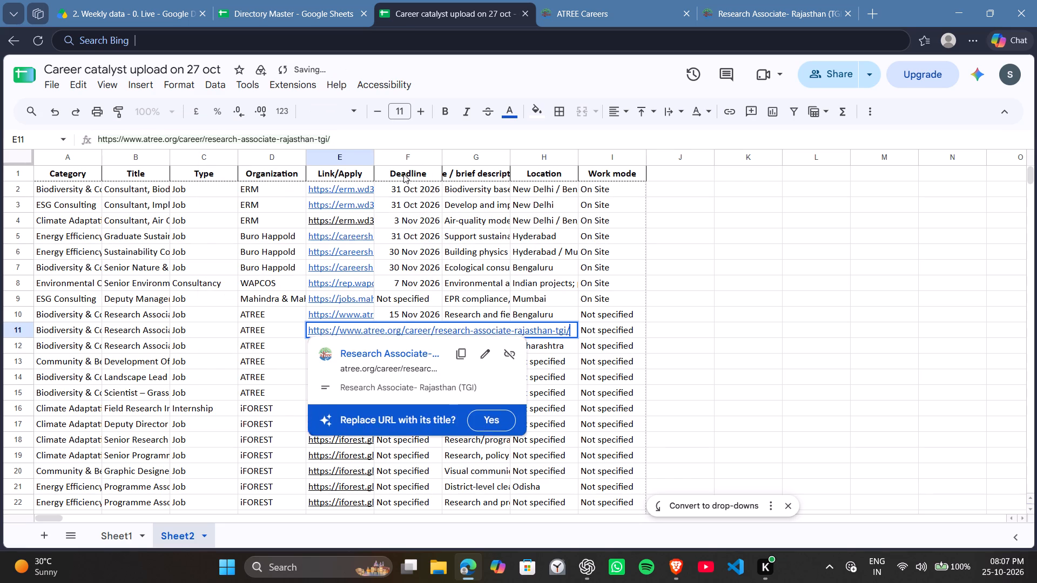
{"action": "left_click", "coordinate": [760, 296]}
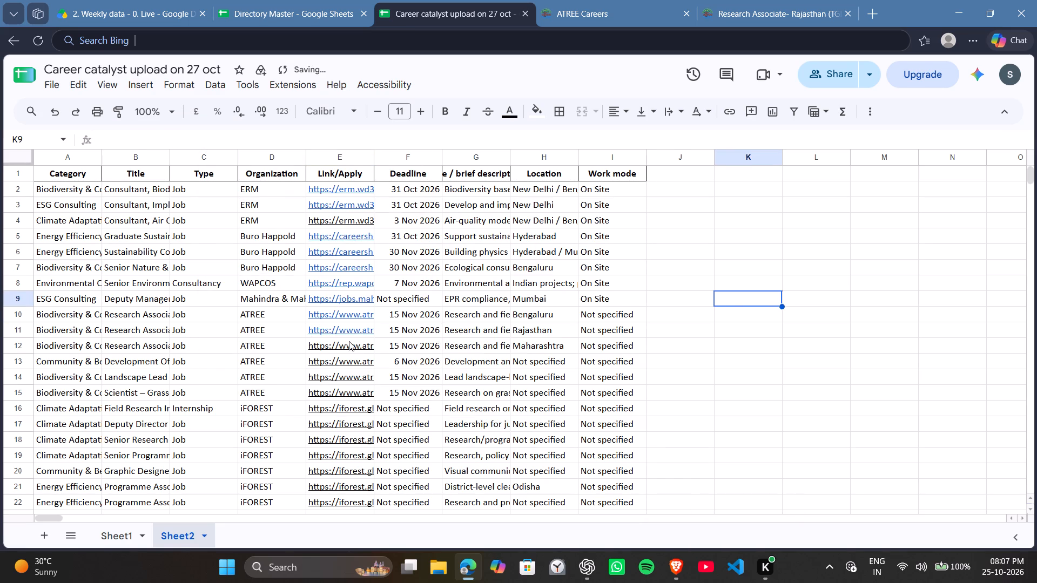
Open the ATREE careers page from row 12, closing the previous ATREE pages, and open the Research Associate- Maharastra (TGI) posting.
{"action": "left_click", "coordinate": [349, 341]}
{"action": "left_click", "coordinate": [396, 376]}
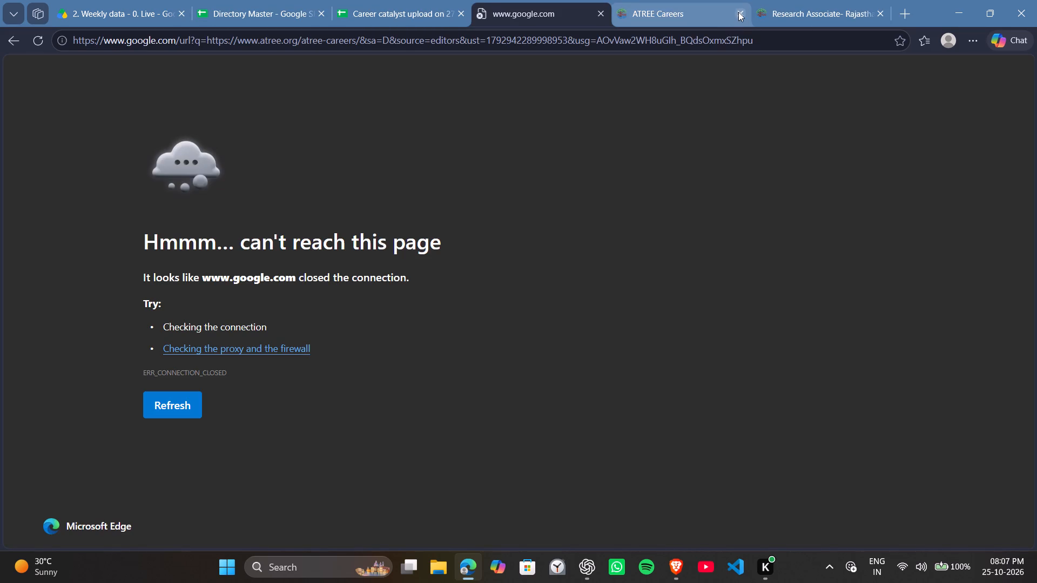
{"action": "left_click", "coordinate": [738, 12]}
{"action": "left_click", "coordinate": [738, 12]}
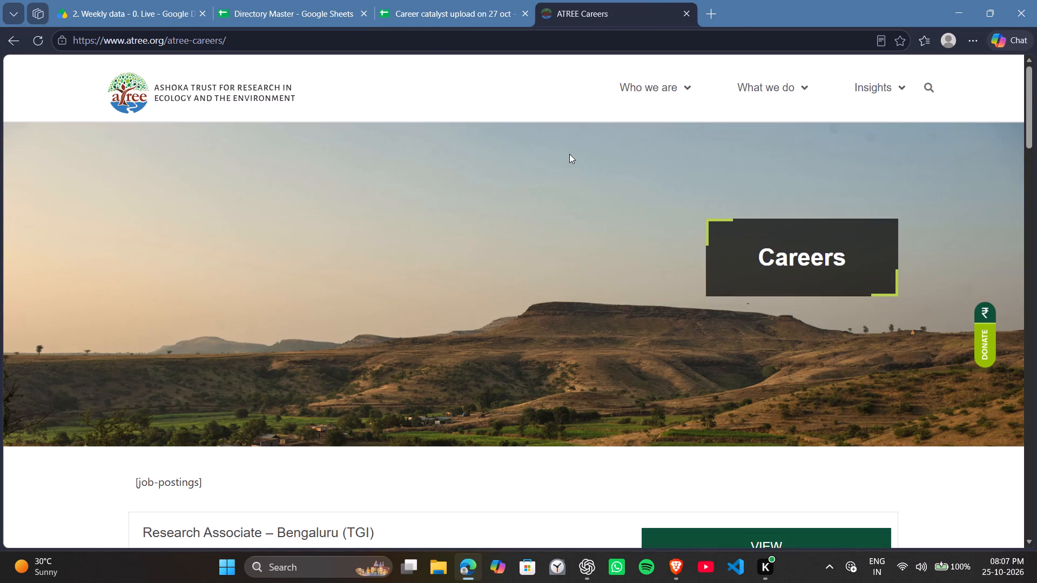
{"action": "scroll", "coordinate": [569, 154], "scroll_direction": "down", "scroll_amount": 2}
{"action": "left_click", "coordinate": [764, 368]}
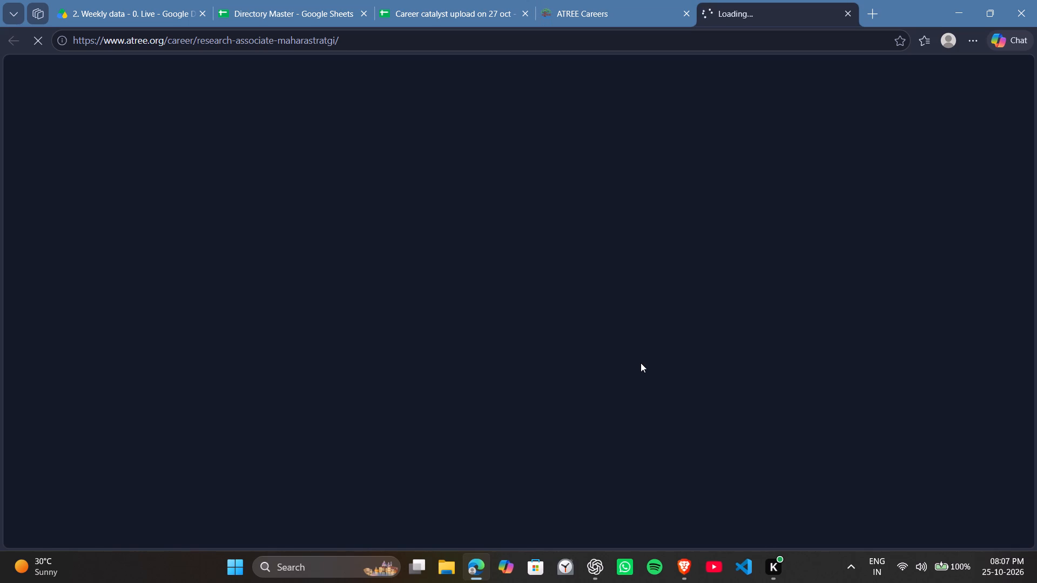
{"action": "left_click_drag", "start_coordinate": [339, 40], "coordinate": [315, 42]}
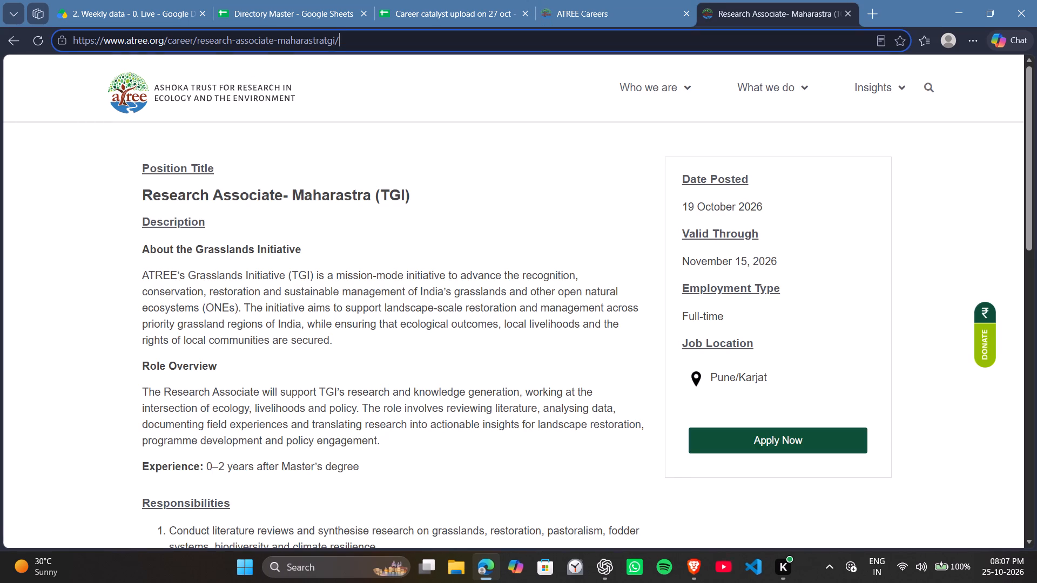
{"action": "left_click_drag", "start_coordinate": [315, 42], "coordinate": [23, 48]}
{"action": "key", "text": "ctrl+c"}
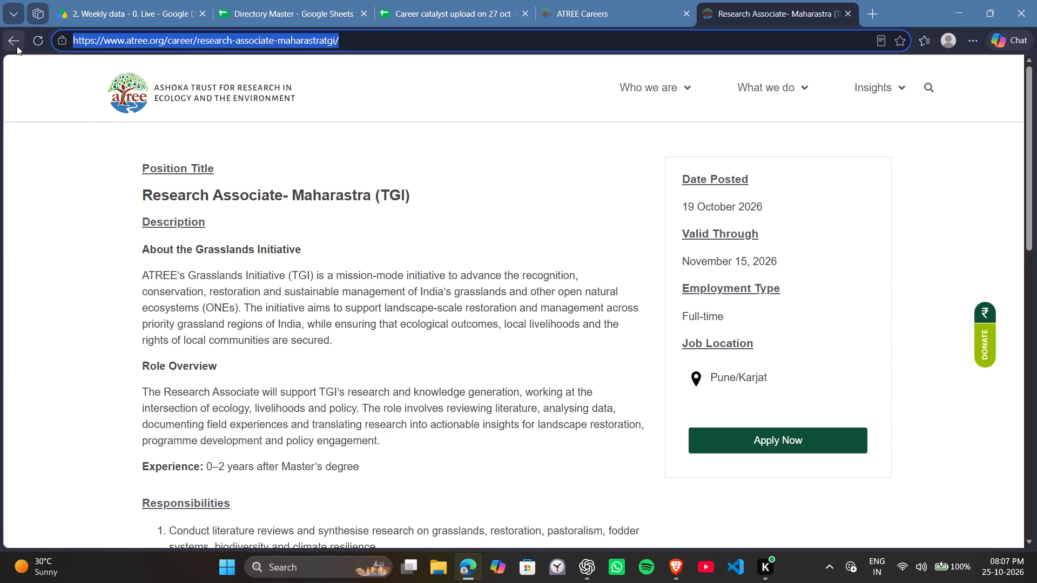
{"action": "left_click", "coordinate": [400, 9]}
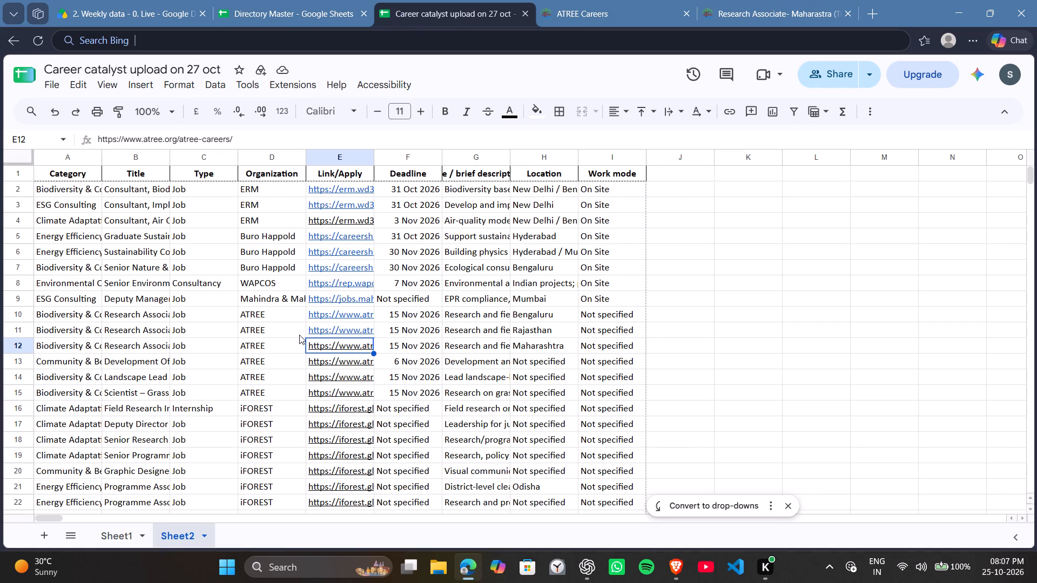
{"action": "left_click_drag", "start_coordinate": [245, 133], "coordinate": [77, 155]}
{"action": "key", "text": "BackSpace"}
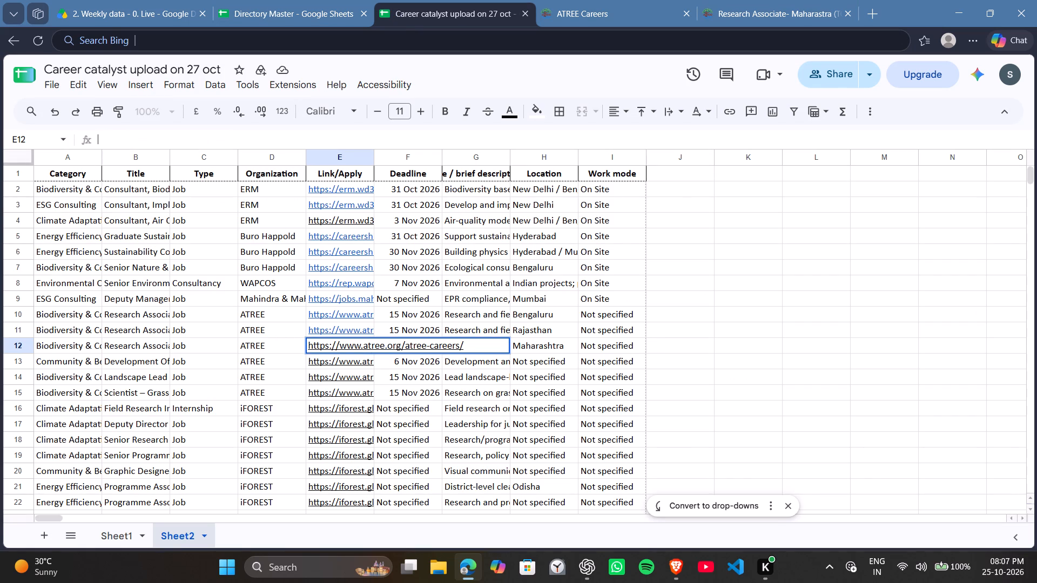
{"action": "key", "text": "ctrl+v"}
{"action": "key", "text": "Return"}
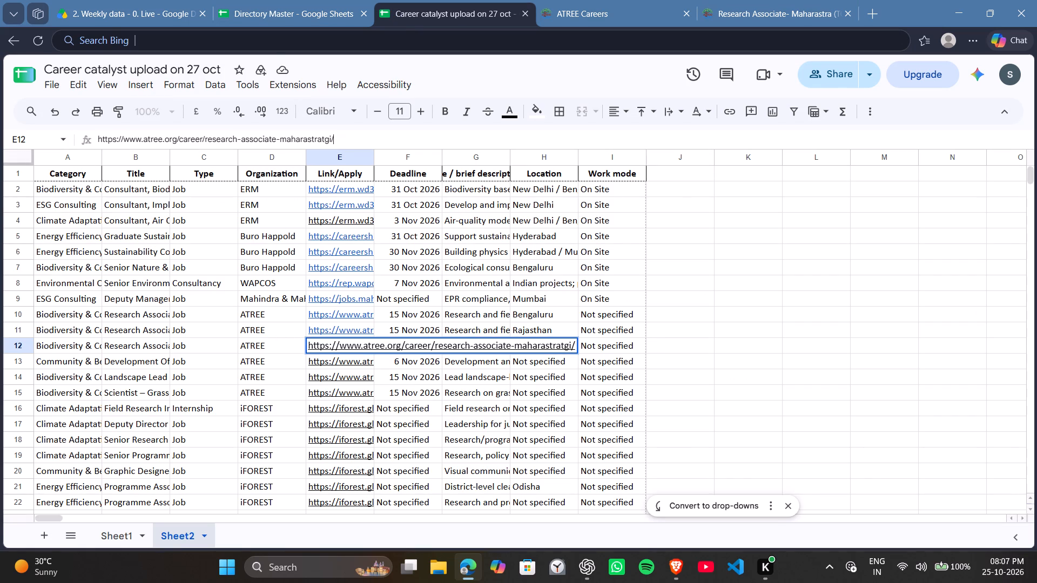
{"action": "left_click", "coordinate": [832, 338]}
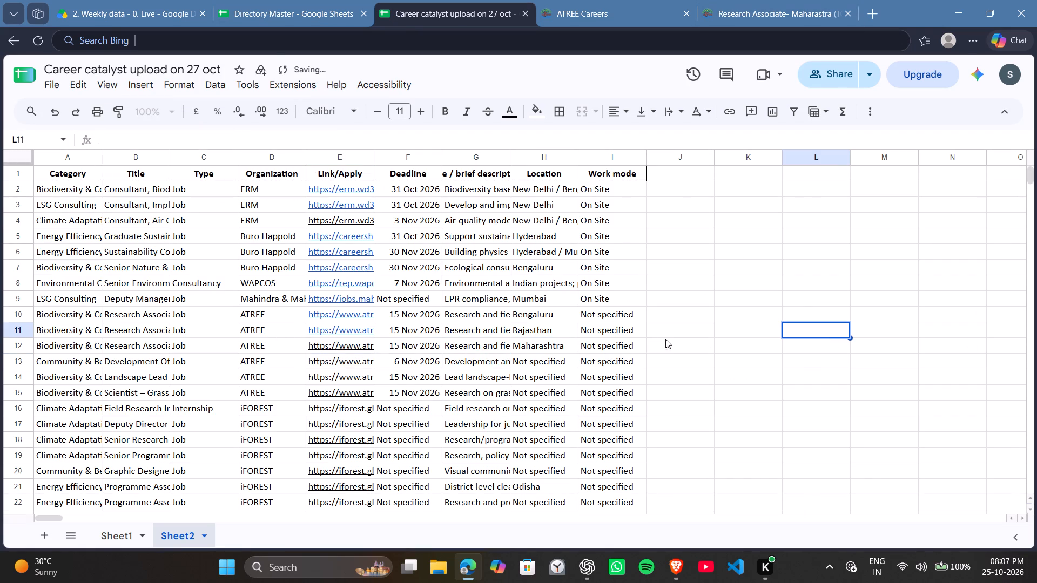
{"action": "left_click", "coordinate": [592, 0]}
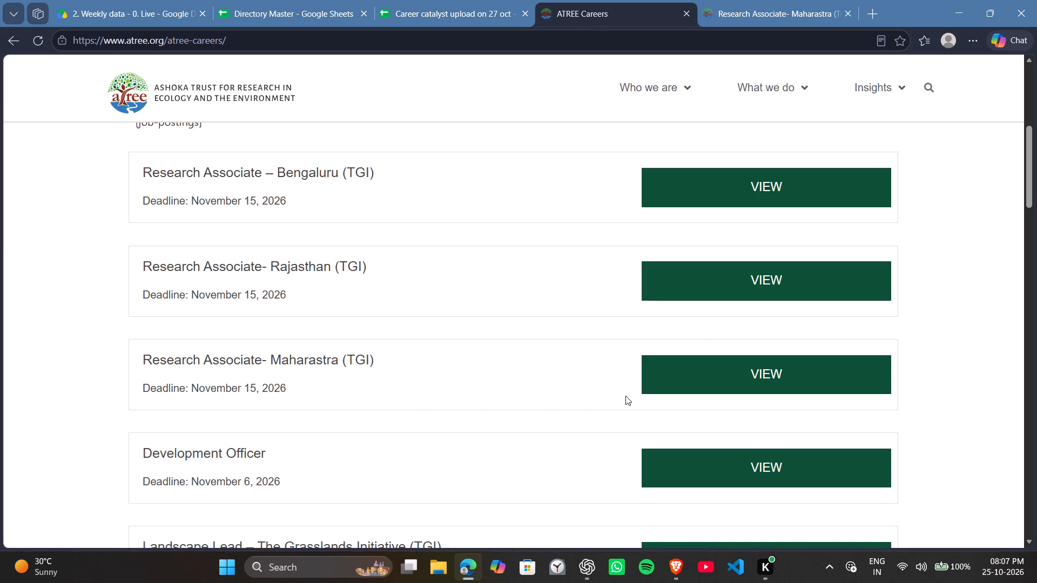
{"action": "scroll", "coordinate": [520, 369], "scroll_direction": "down", "scroll_amount": 2}
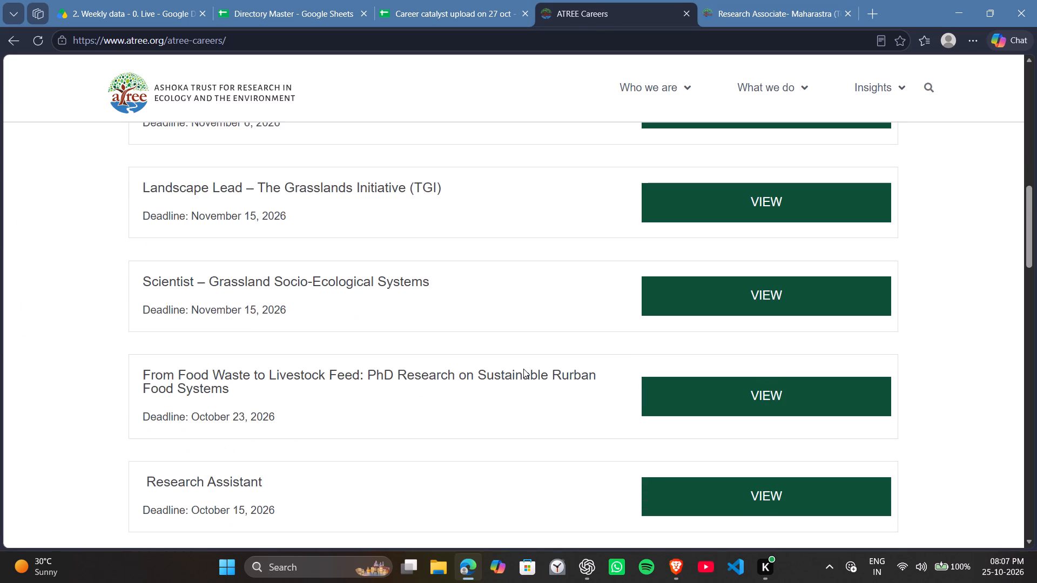
{"action": "scroll", "coordinate": [523, 369], "scroll_direction": "up", "scroll_amount": 1}
{"action": "left_click", "coordinate": [402, 0]}
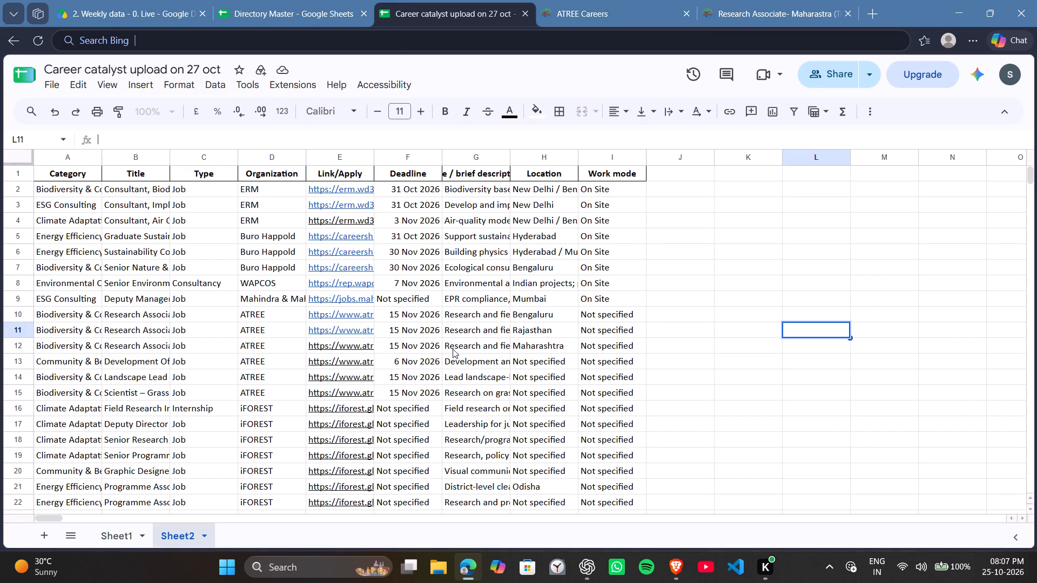
{"action": "left_click", "coordinate": [616, 0]}
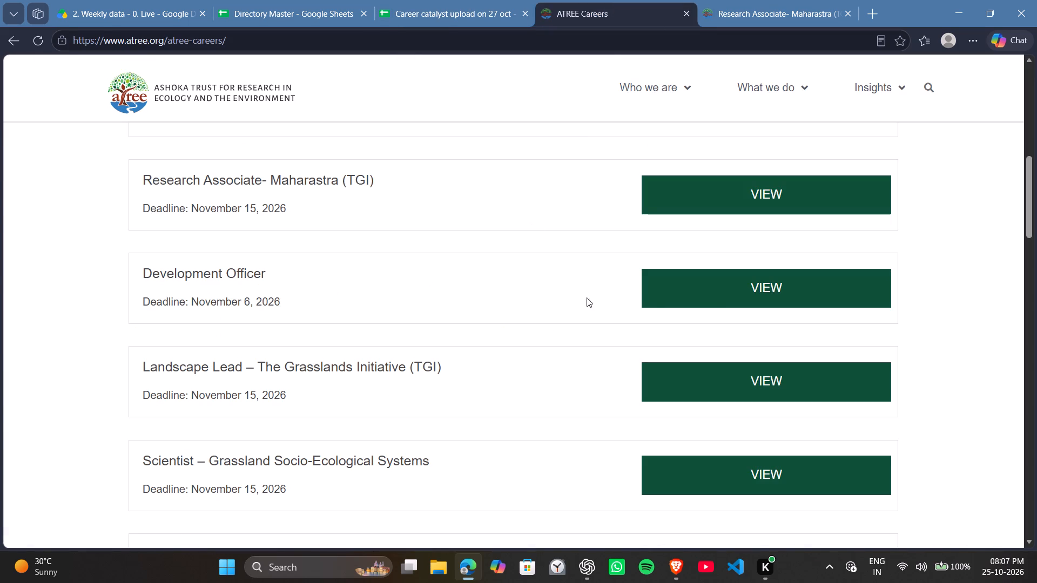
{"action": "left_click", "coordinate": [713, 300]}
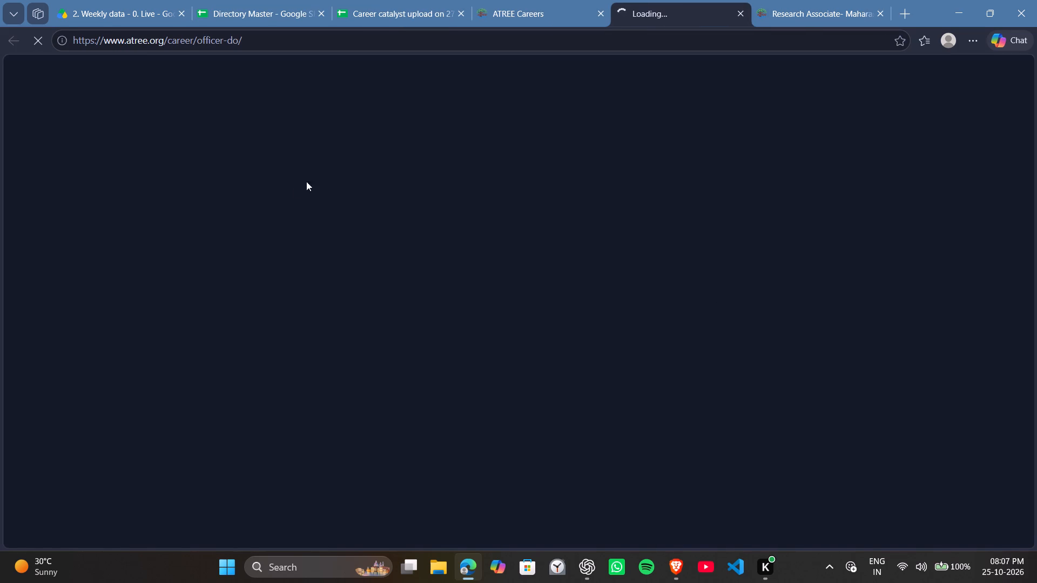
{"action": "left_click_drag", "start_coordinate": [247, 44], "coordinate": [229, 41]}
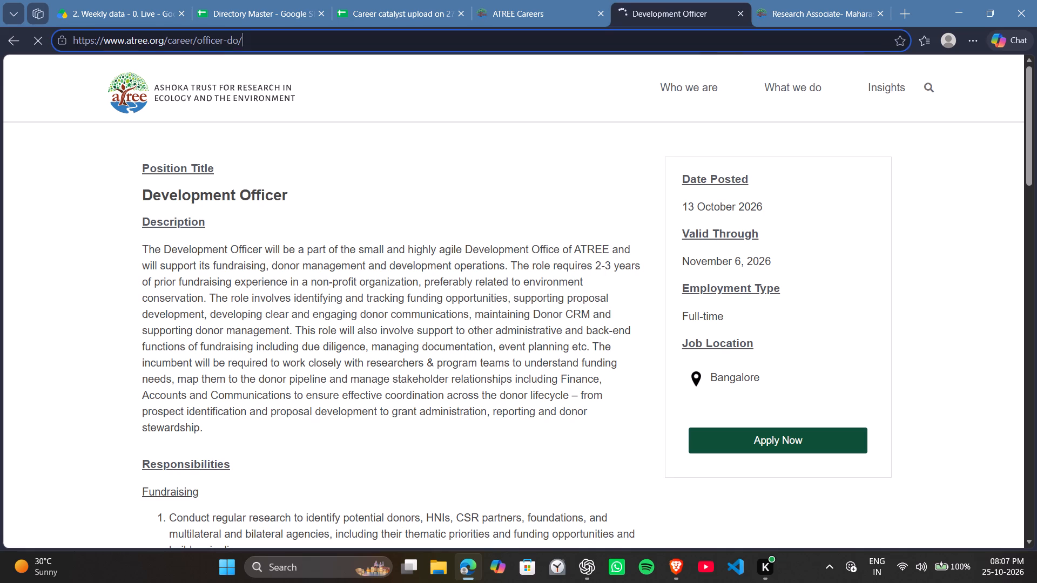
{"action": "left_click_drag", "start_coordinate": [229, 41], "coordinate": [28, 11]}
{"action": "key", "text": "ctrl+c"}
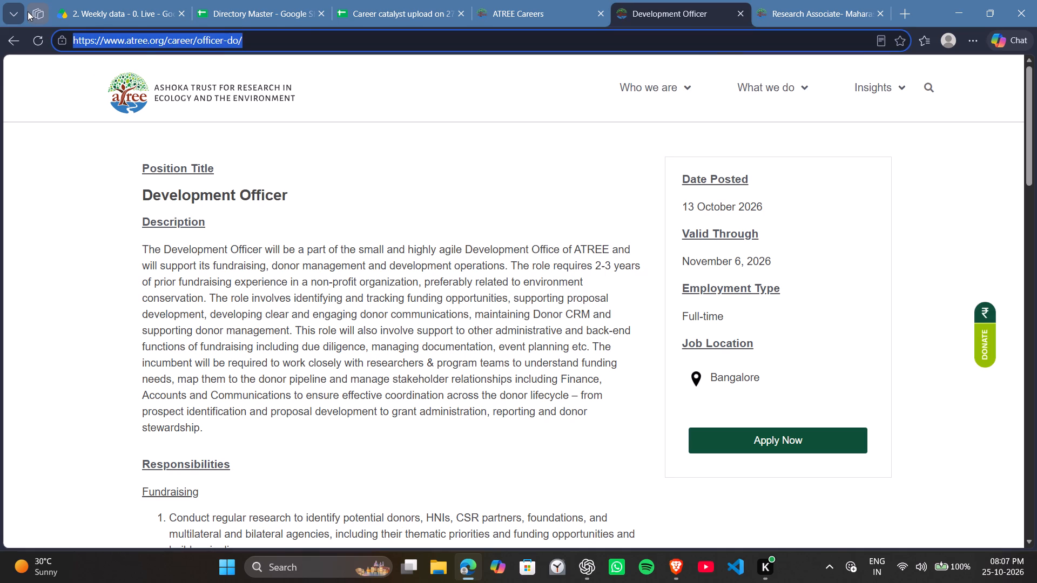
Hyperlink the URL text in cell E12 of the Career catalyst upload sheet to the same Research Associate- Maharastra (TGI) address.
{"action": "left_click", "coordinate": [378, 22]}
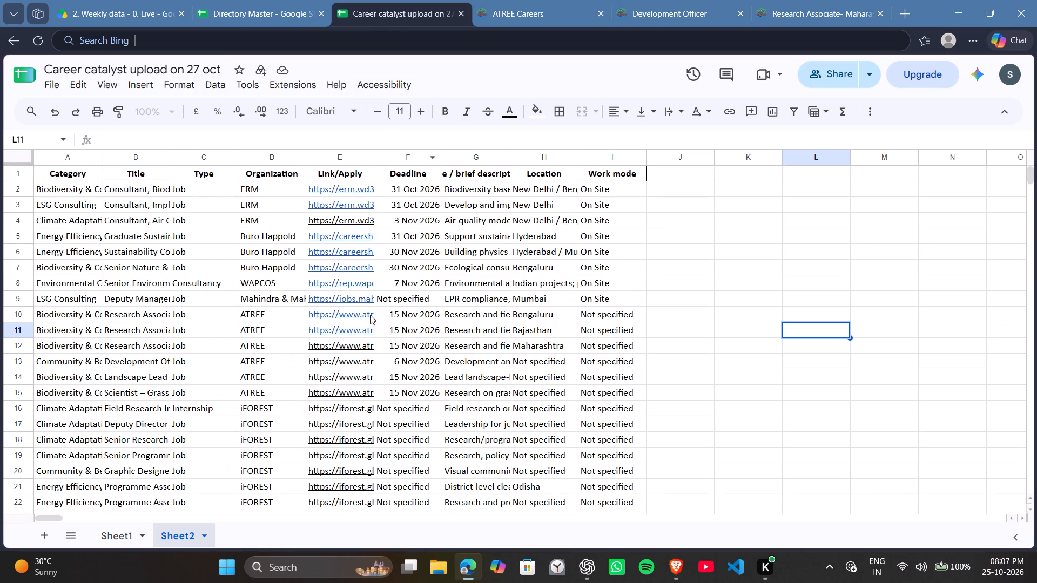
{"action": "left_click", "coordinate": [359, 344]}
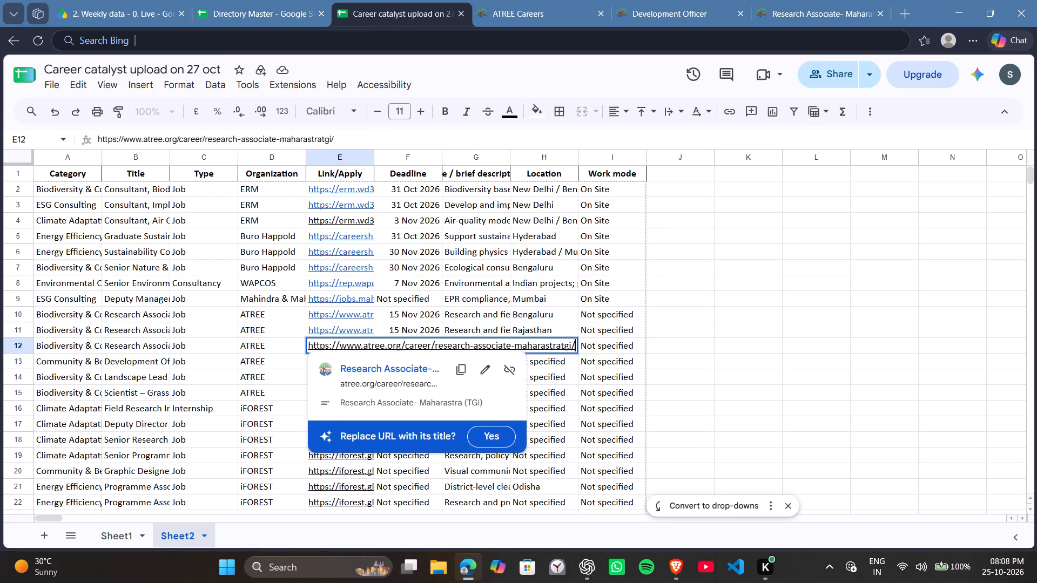
{"action": "key", "text": "ctrl+k"}
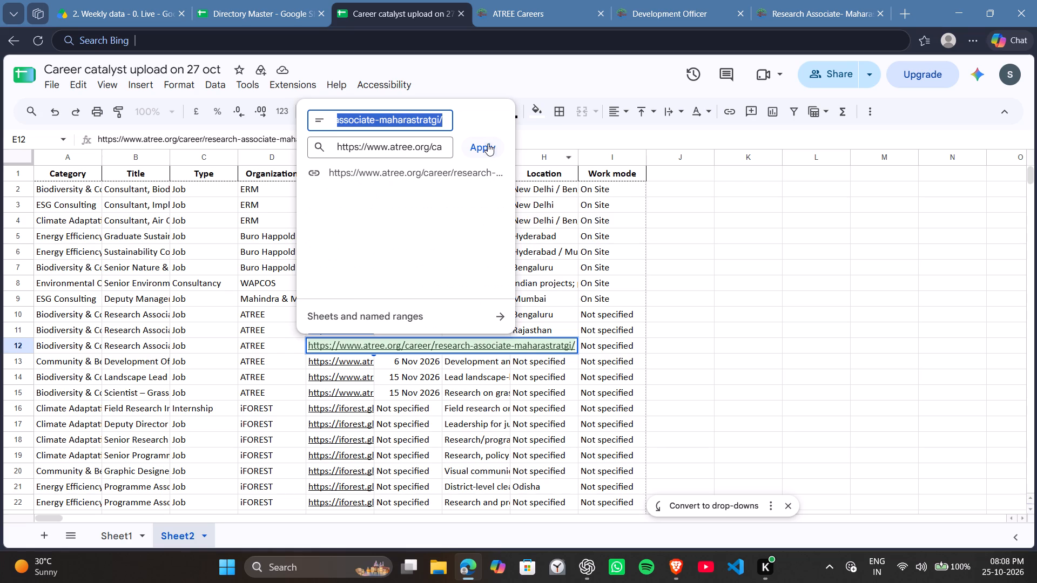
{"action": "left_click", "coordinate": [488, 144]}
{"action": "left_click", "coordinate": [773, 394]}
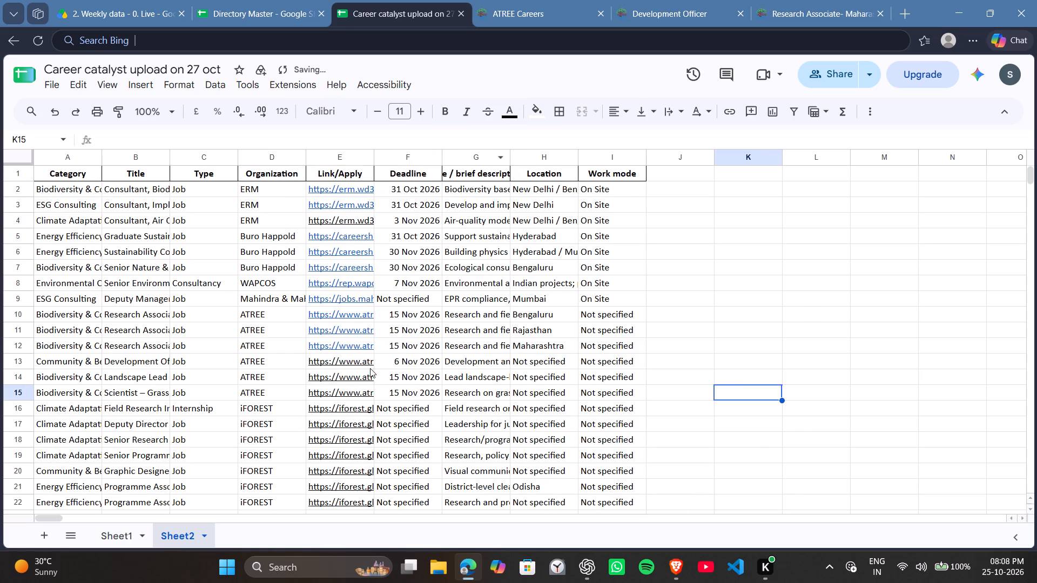
{"action": "left_click", "coordinate": [358, 364]}
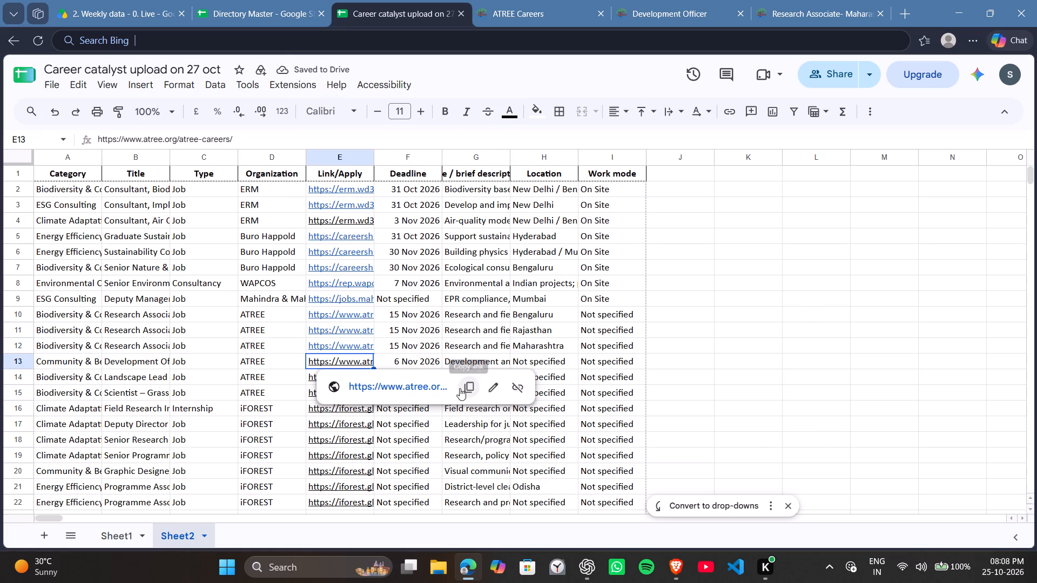
{"action": "left_click_drag", "start_coordinate": [243, 135], "coordinate": [98, 123]}
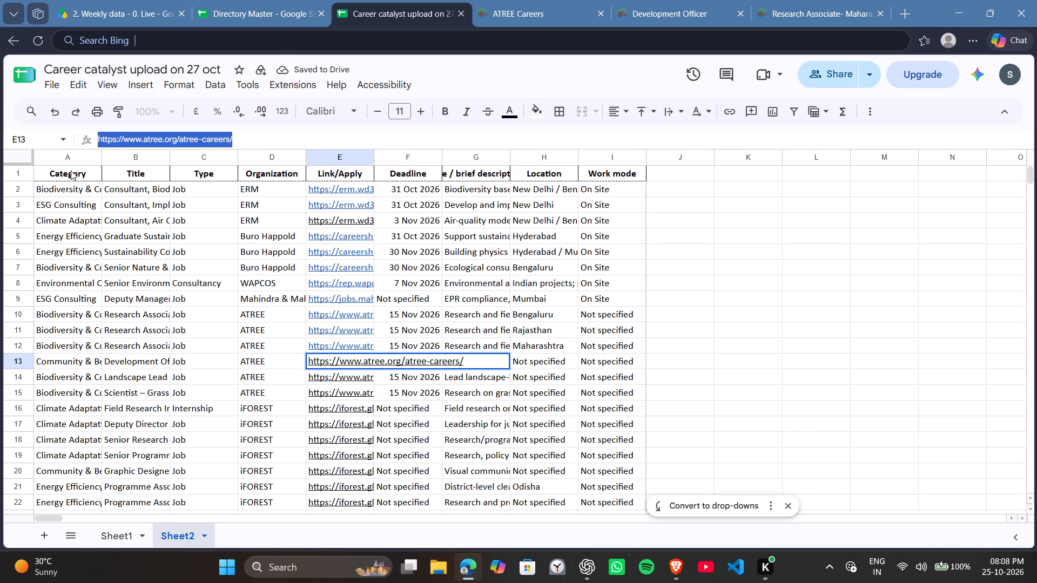
{"action": "key", "text": "BackSpace"}
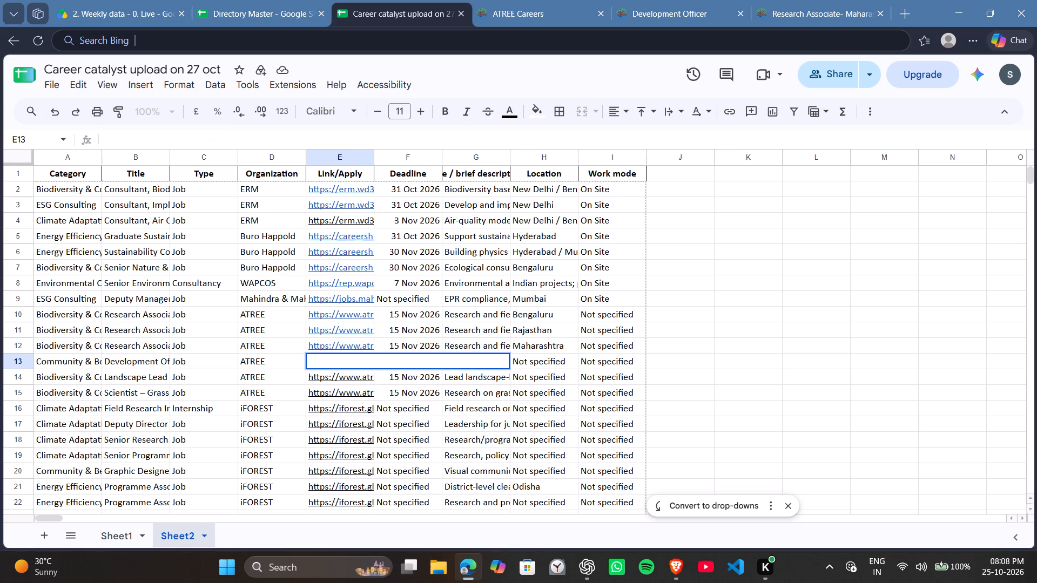
{"action": "key", "text": "ctrl+v"}
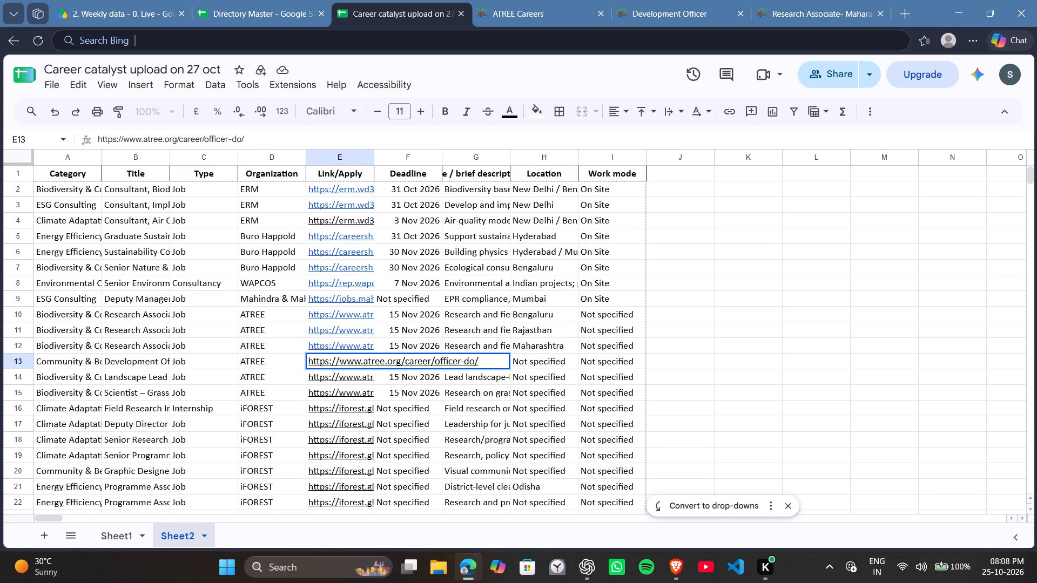
{"action": "key", "text": "ctrl+k"}
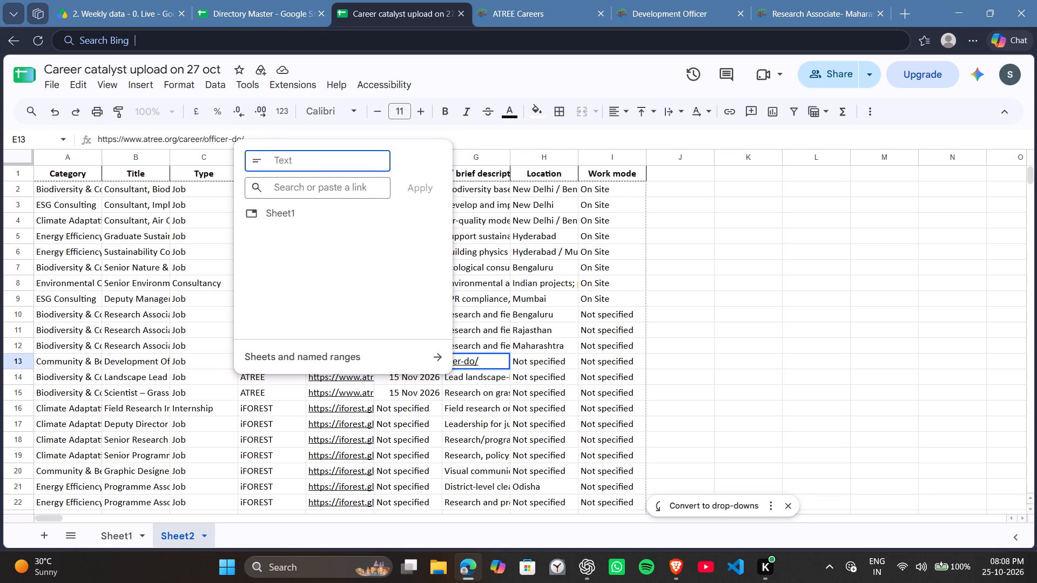
{"action": "left_click", "coordinate": [299, 159]}
{"action": "key", "text": "ctrl+v"}
{"action": "left_click", "coordinate": [327, 181]}
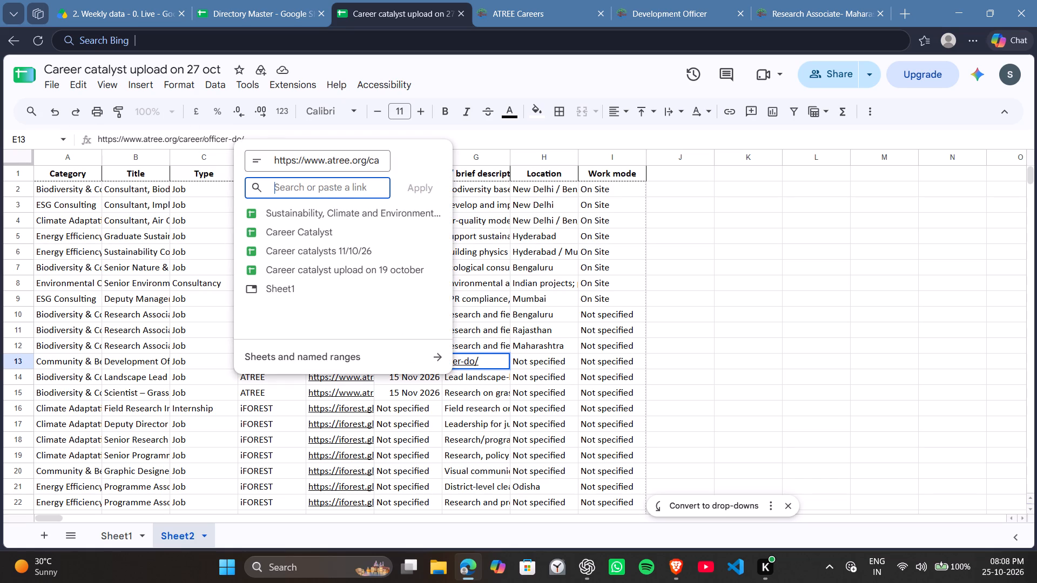
{"action": "key", "text": "ctrl+v"}
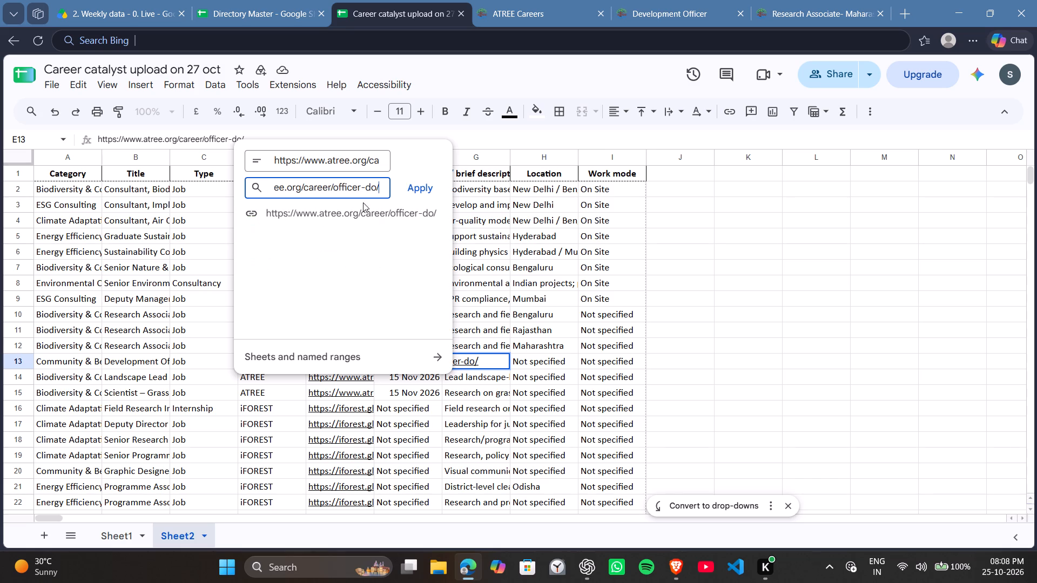
{"action": "left_click", "coordinate": [405, 194]}
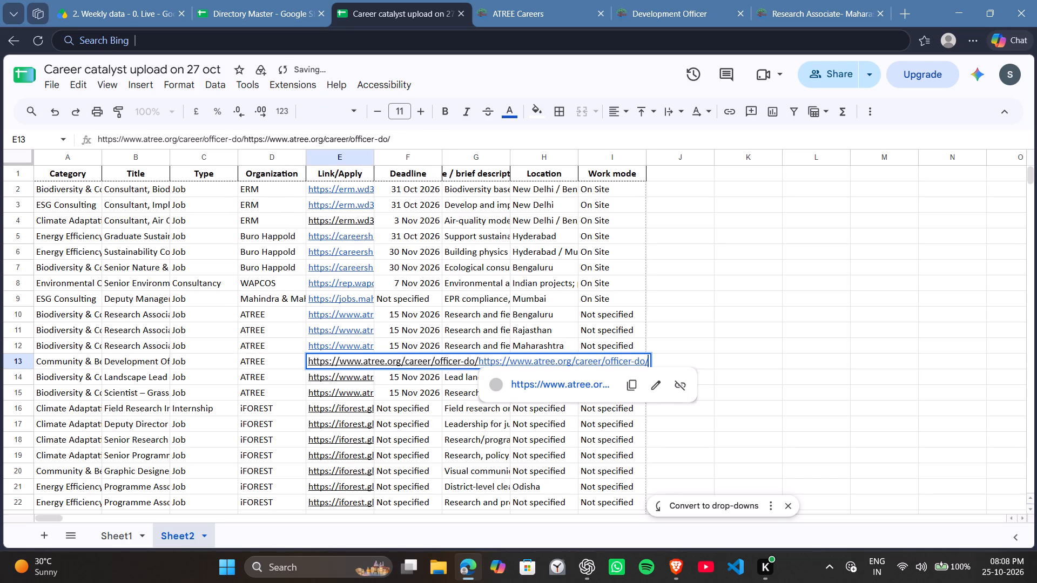
{"action": "left_click_drag", "start_coordinate": [479, 360], "coordinate": [278, 352]}
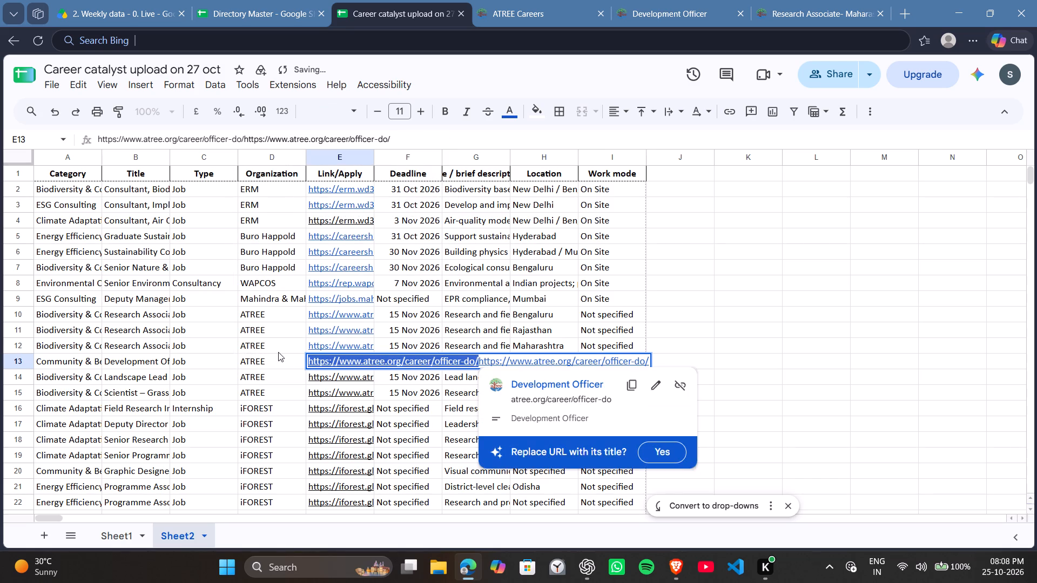
{"action": "key", "text": "BackSpace"}
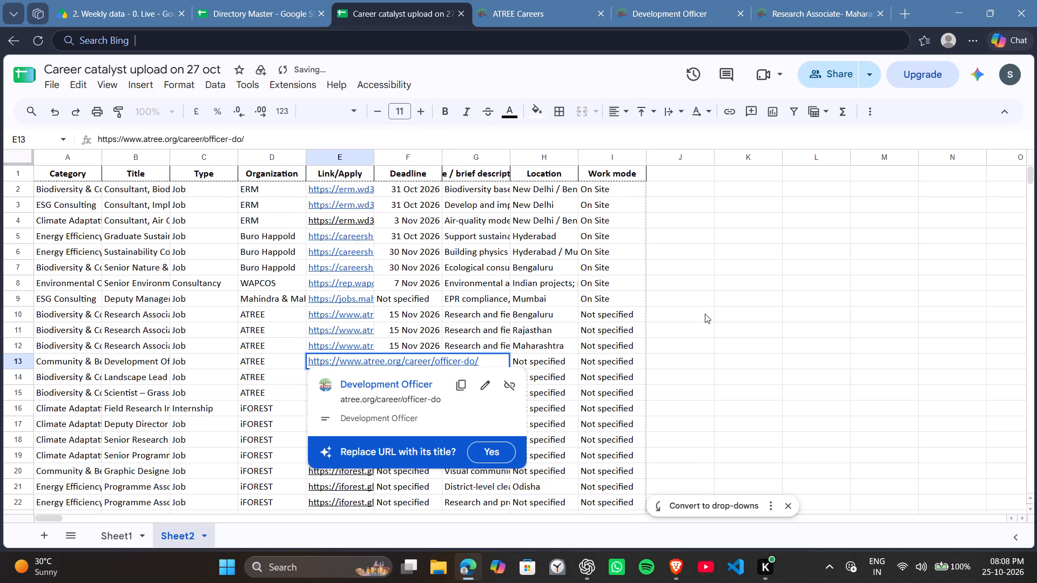
{"action": "left_click", "coordinate": [705, 314]}
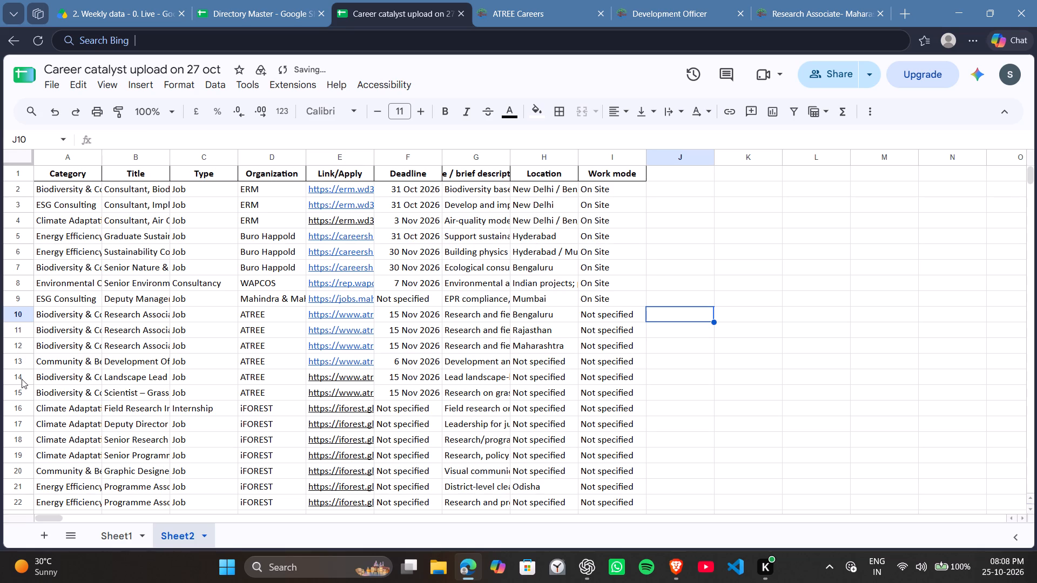
Delete rows 14 and 15, the ATREE Landscape Lead and Scientist listings.
{"action": "left_click_drag", "start_coordinate": [24, 378], "coordinate": [22, 392]}
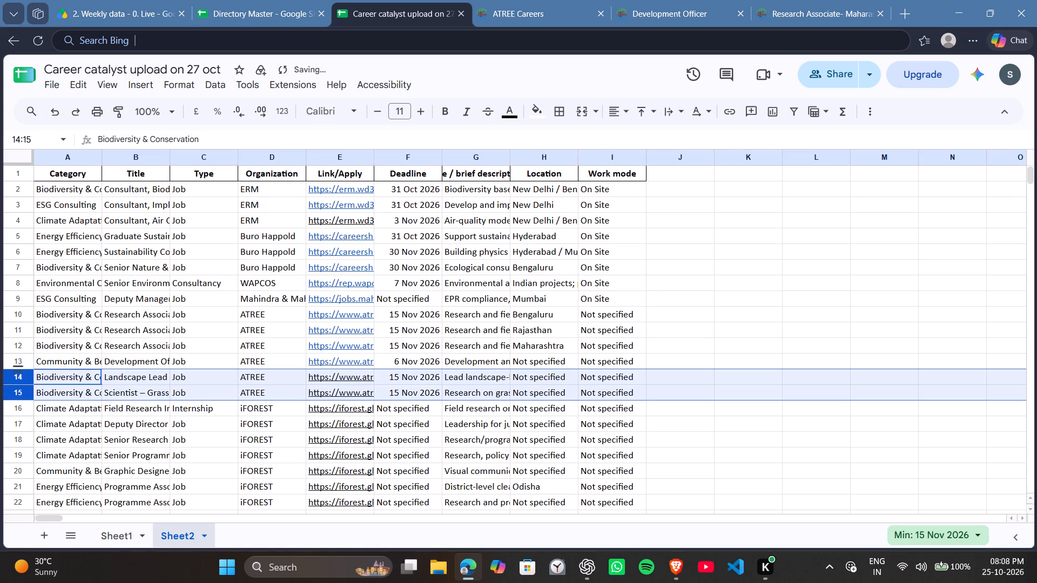
{"action": "right_click", "coordinate": [22, 395]}
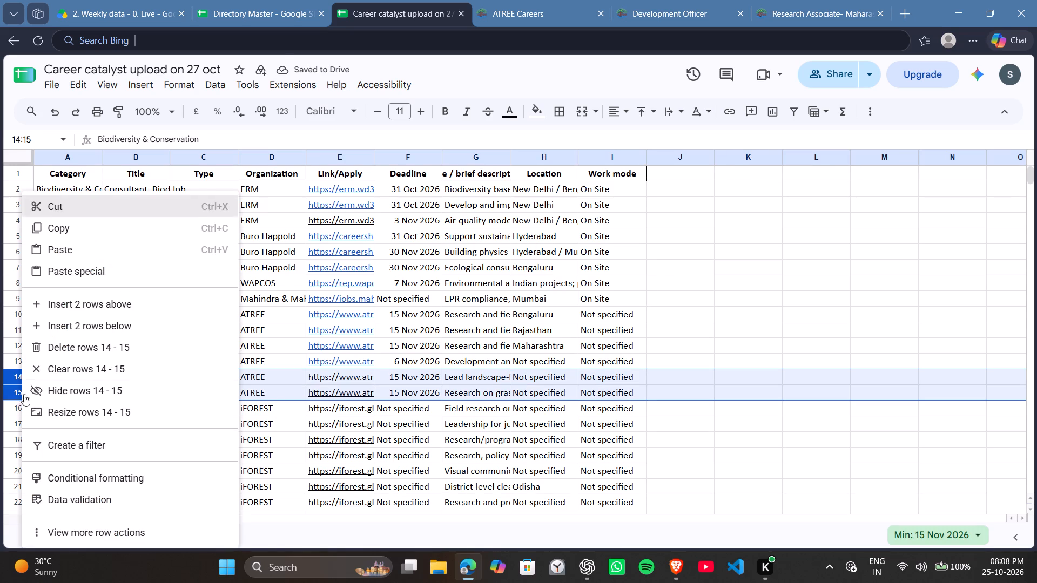
{"action": "left_click", "coordinate": [75, 345]}
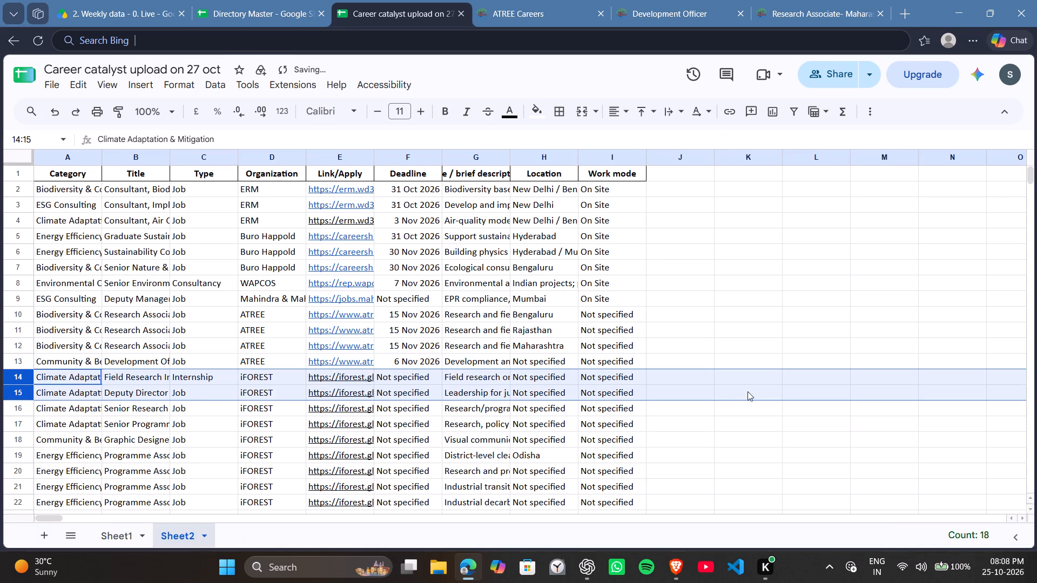
{"action": "left_click_drag", "start_coordinate": [748, 391], "coordinate": [750, 404]}
Hyperlink the URL text in cell E4 to the same ERM air-quality modeling consultant address.
{"action": "scroll", "coordinate": [752, 426], "scroll_direction": "down", "scroll_amount": 2}
{"action": "scroll", "coordinate": [693, 435], "scroll_direction": "down", "scroll_amount": 2}
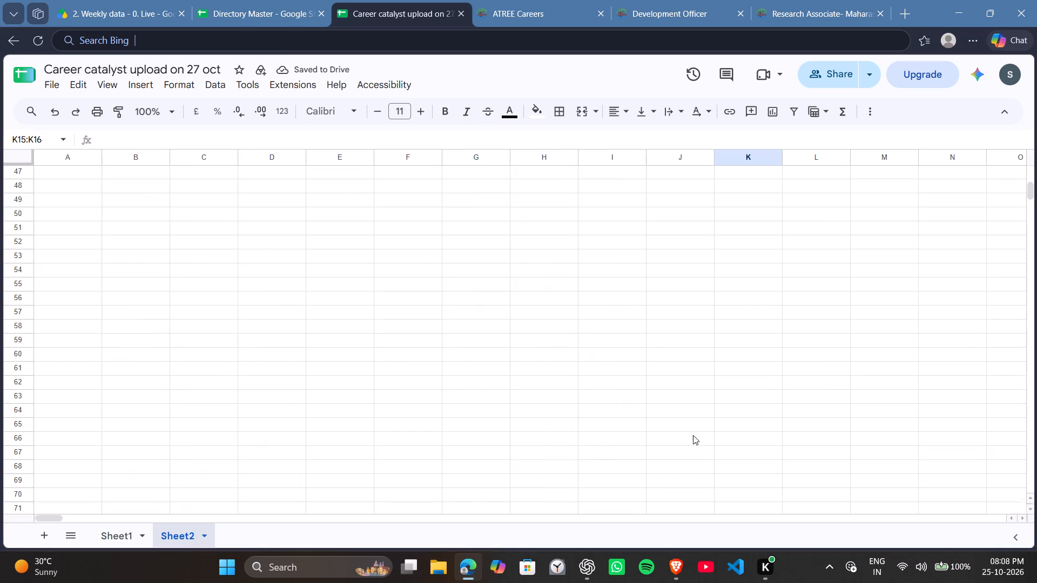
{"action": "scroll", "coordinate": [693, 435], "scroll_direction": "up", "scroll_amount": 4}
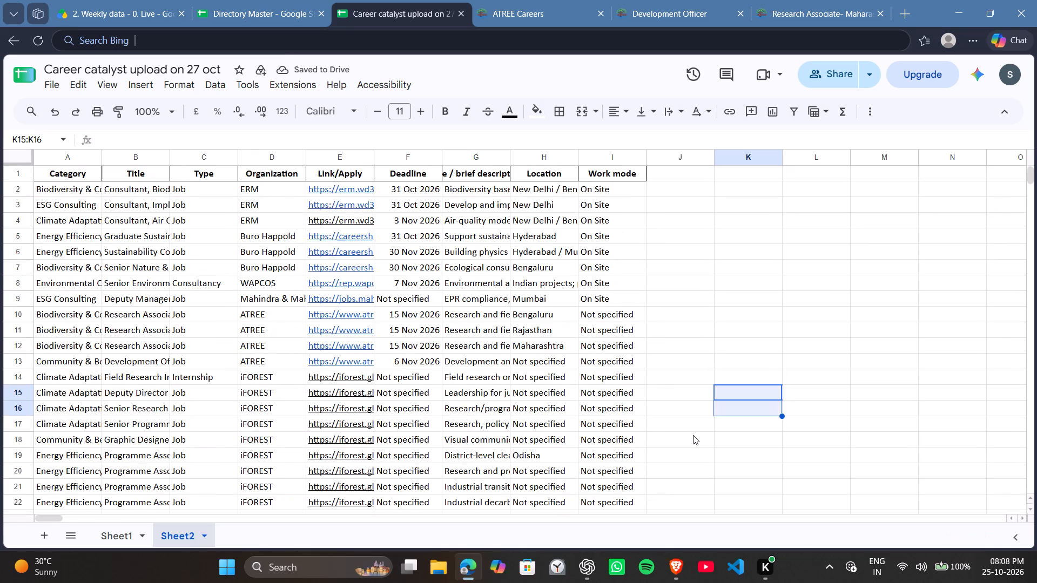
{"action": "left_click", "coordinate": [331, 226]}
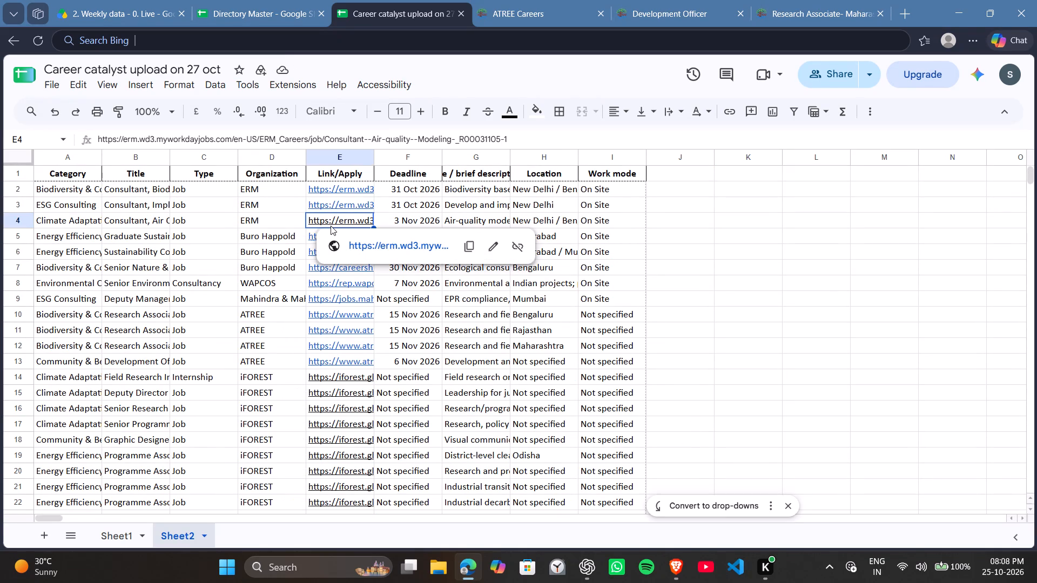
{"action": "key", "text": "ctrl+k"}
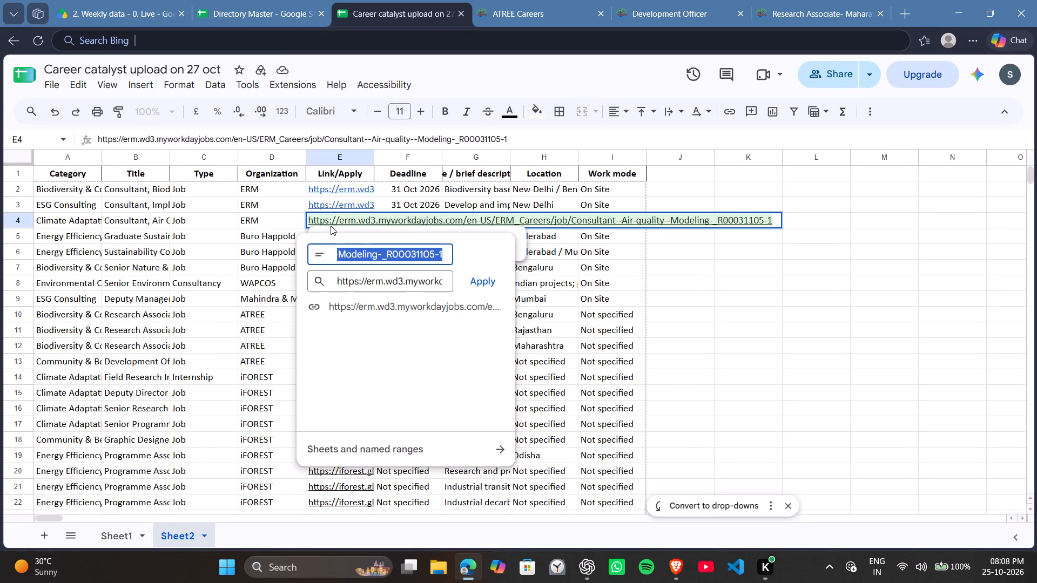
{"action": "left_click", "coordinate": [476, 276]}
{"action": "left_click", "coordinate": [676, 287]}
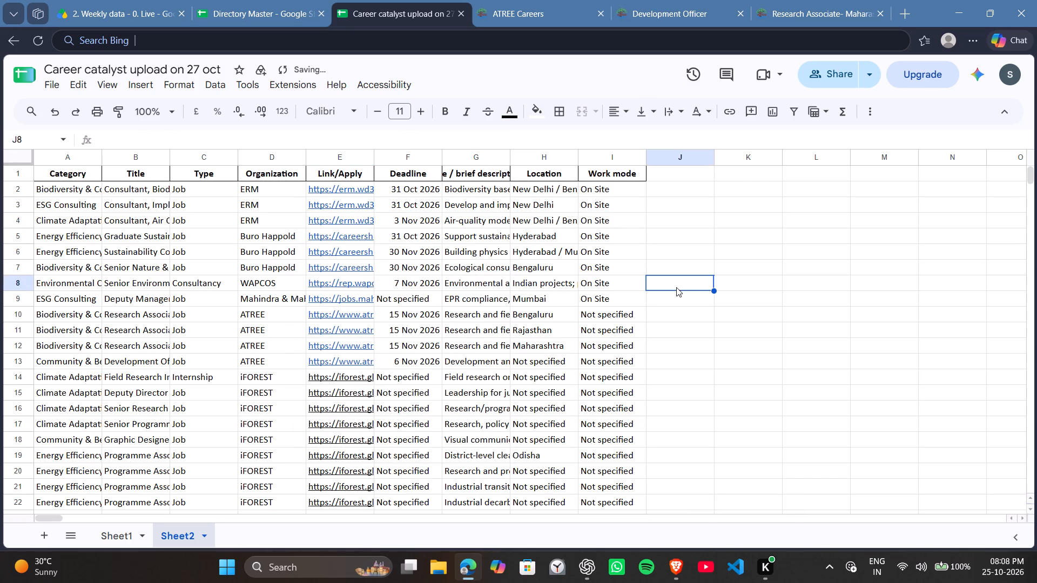
Open the iFOREST careers page from the link in row 14 and close the three ATREE pages.
{"action": "left_click", "coordinate": [348, 381]}
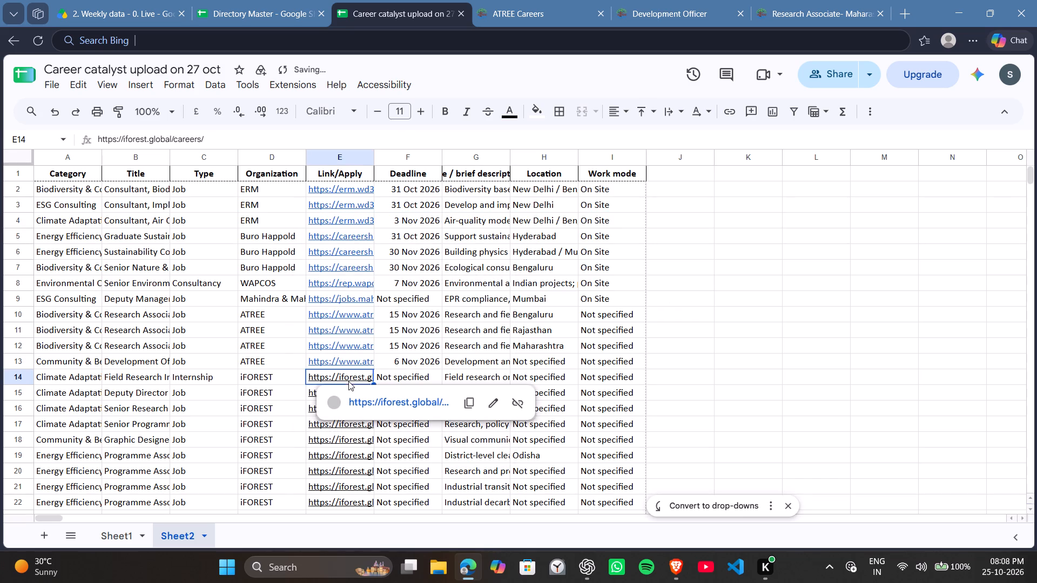
{"action": "left_click", "coordinate": [386, 403]}
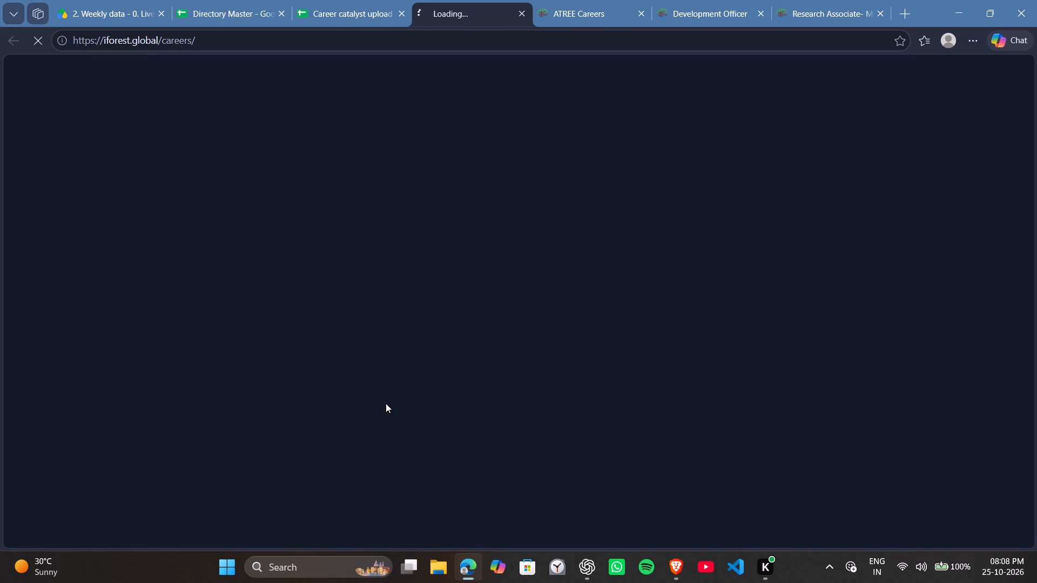
{"action": "triple_click", "coordinate": [641, 18]}
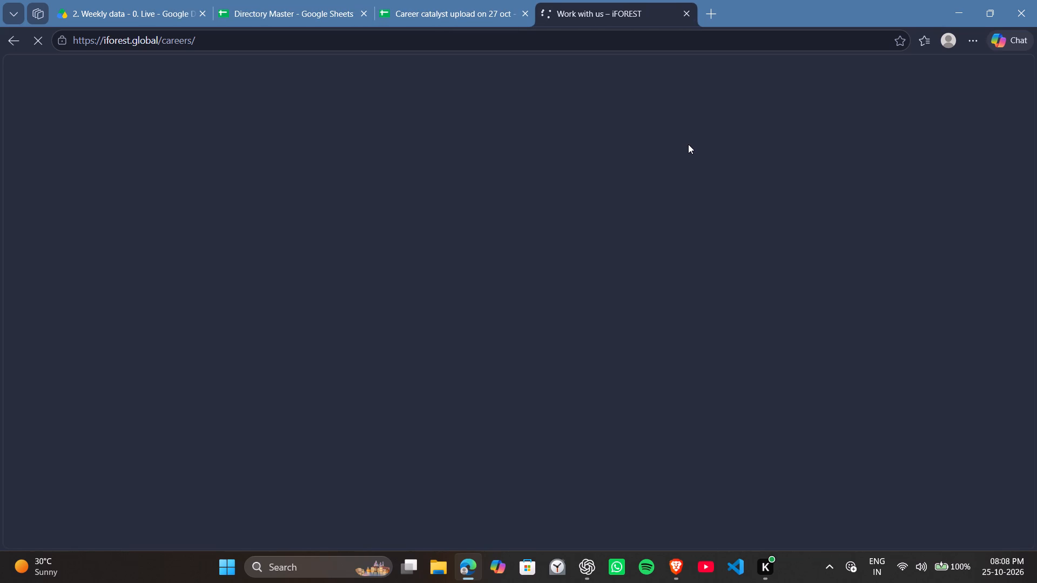
{"action": "left_click", "coordinate": [468, 21]}
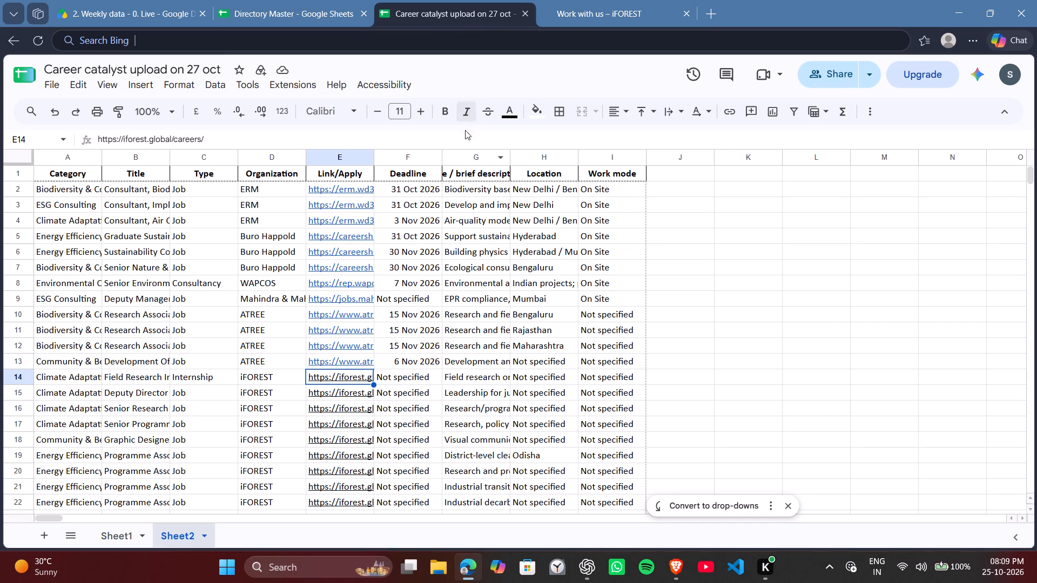
{"action": "left_click", "coordinate": [589, 4]}
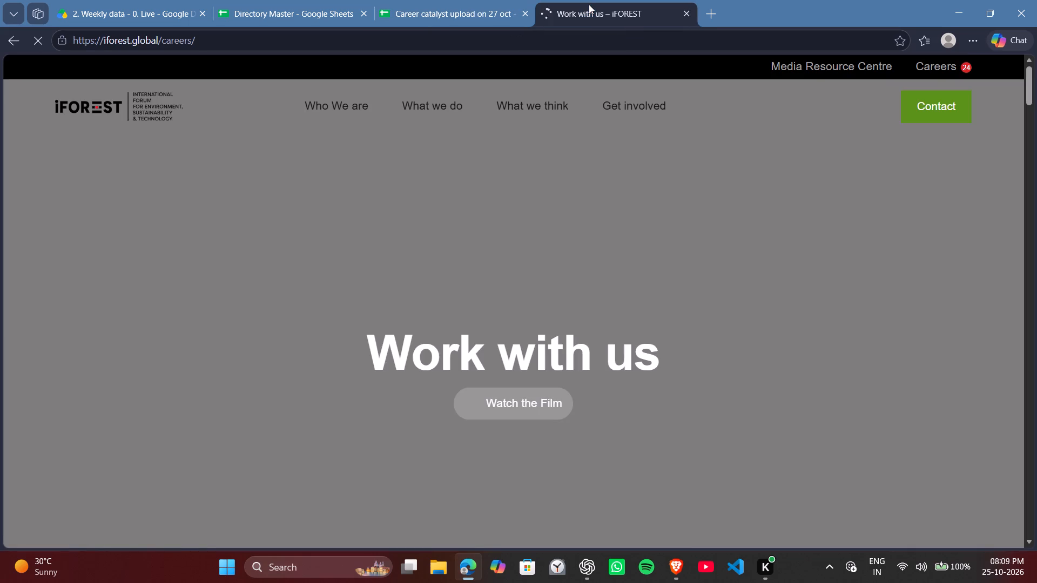
Look through all the Open Positions listed on the iFOREST careers page.
{"action": "left_click", "coordinate": [647, 243]}
{"action": "scroll", "coordinate": [711, 248], "scroll_direction": "down", "scroll_amount": 4}
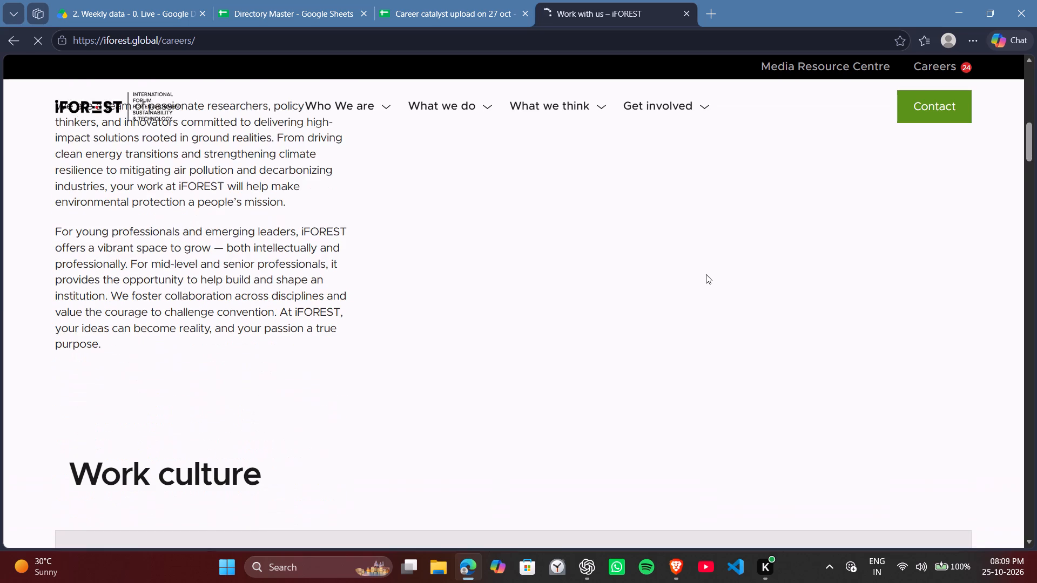
{"action": "scroll", "coordinate": [706, 274], "scroll_direction": "down", "scroll_amount": 6}
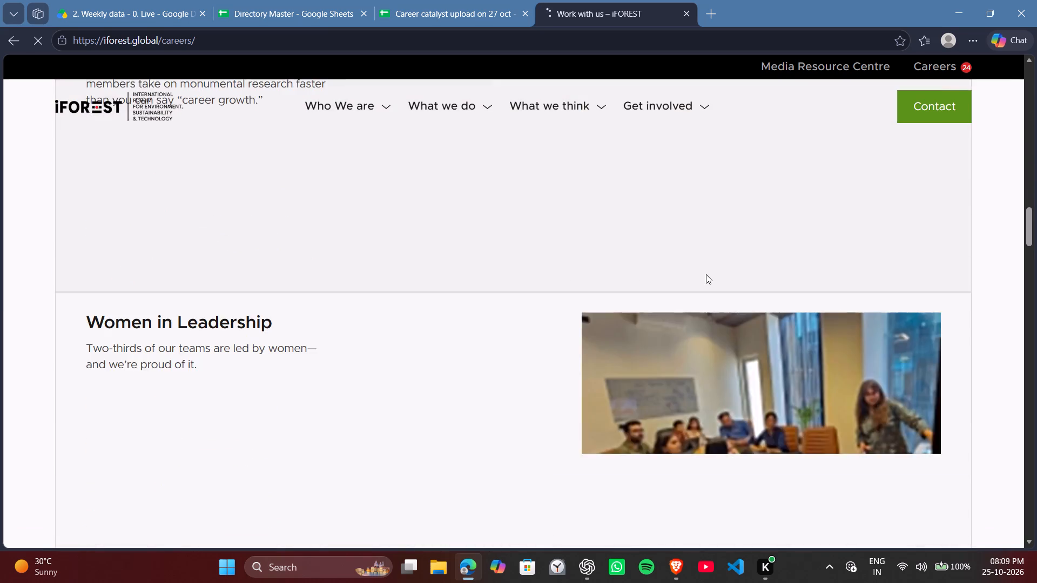
{"action": "scroll", "coordinate": [706, 274], "scroll_direction": "up", "scroll_amount": 15}
{"action": "scroll", "coordinate": [706, 274], "scroll_direction": "down", "scroll_amount": 20}
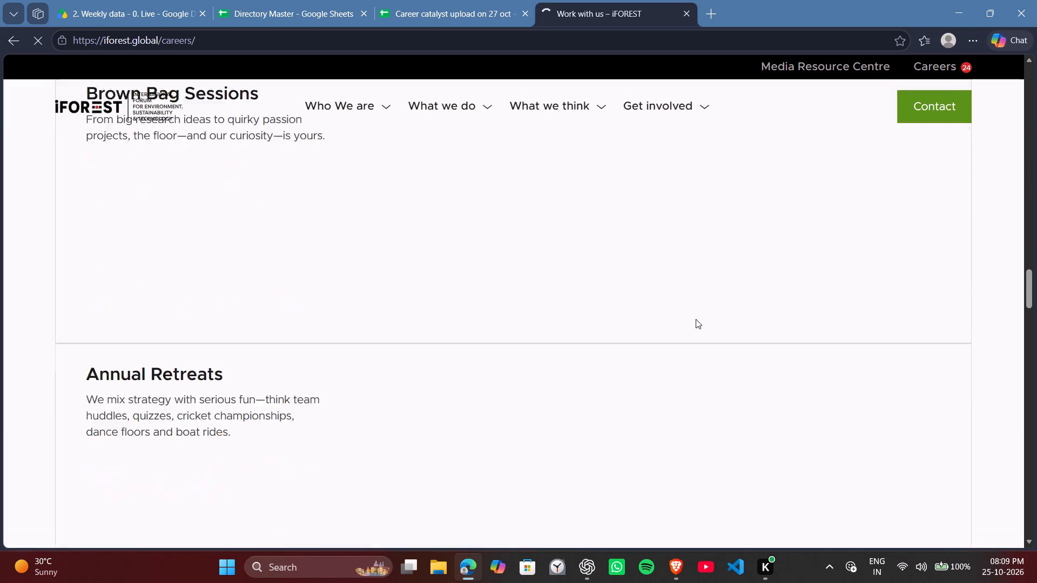
{"action": "scroll", "coordinate": [696, 319], "scroll_direction": "down", "scroll_amount": 1}
{"action": "scroll", "coordinate": [696, 323], "scroll_direction": "up", "scroll_amount": 1}
{"action": "scroll", "coordinate": [696, 323], "scroll_direction": "down", "scroll_amount": 11}
{"action": "scroll", "coordinate": [692, 335], "scroll_direction": "up", "scroll_amount": 8}
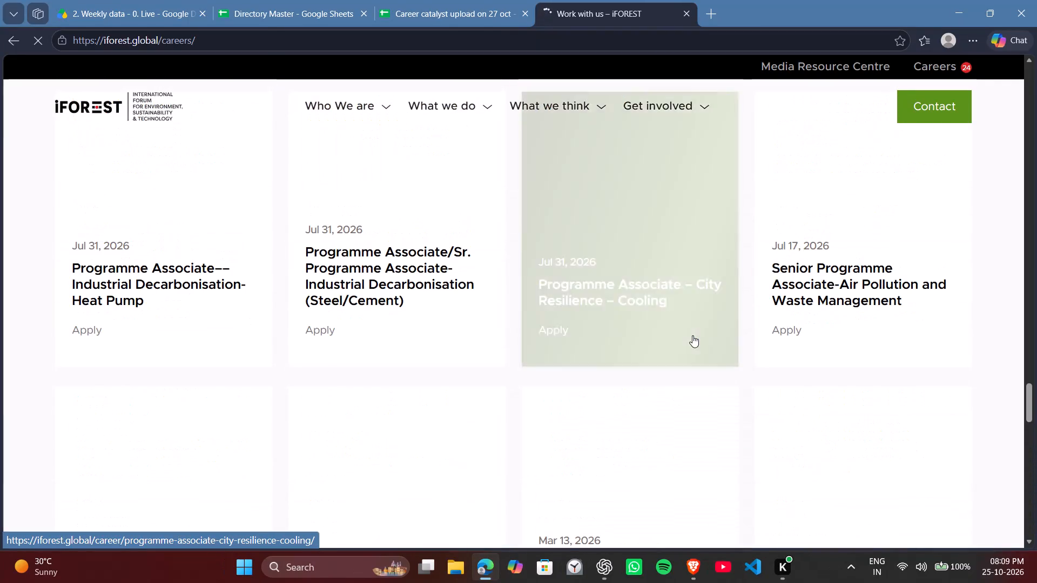
{"action": "scroll", "coordinate": [692, 335], "scroll_direction": "up", "scroll_amount": 5}
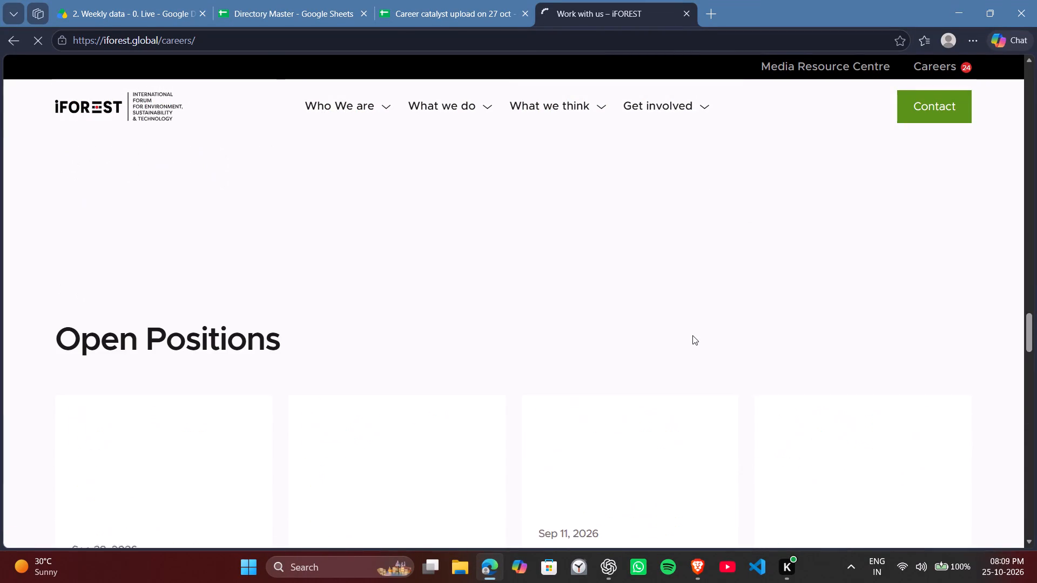
{"action": "scroll", "coordinate": [692, 335], "scroll_direction": "down", "scroll_amount": 1}
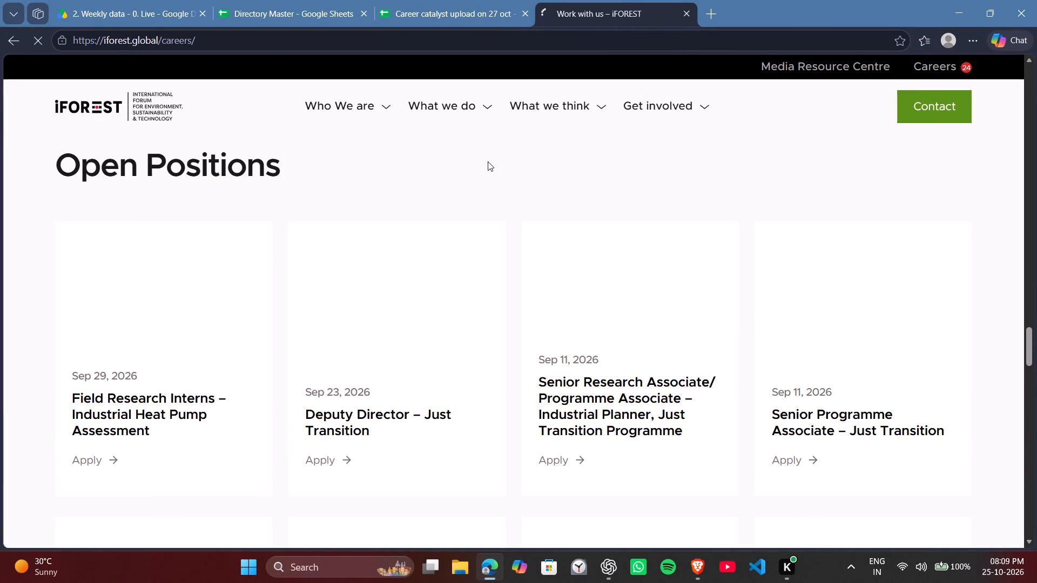
{"action": "scroll", "coordinate": [503, 185], "scroll_direction": "down", "scroll_amount": 3}
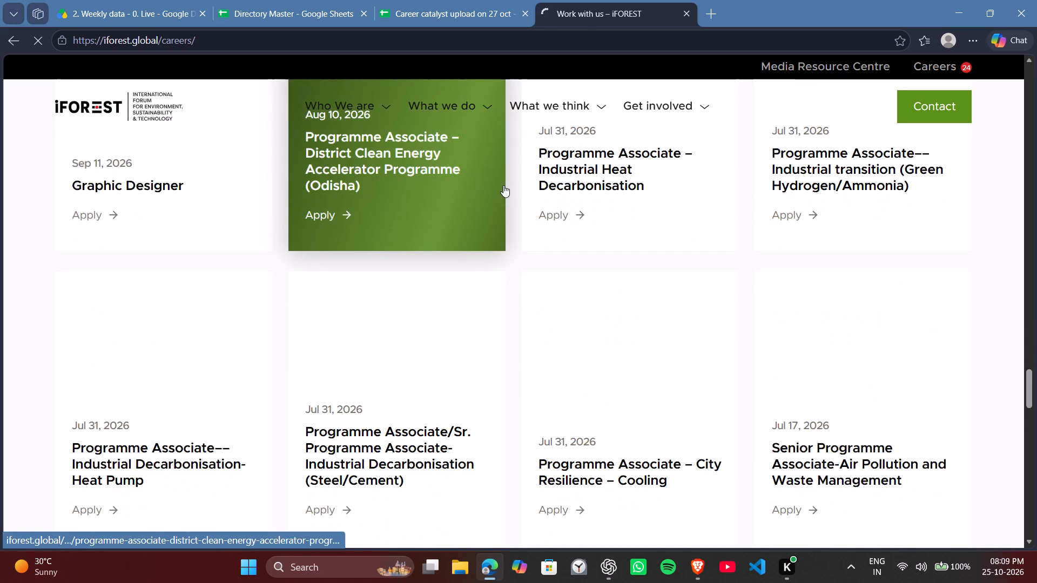
{"action": "scroll", "coordinate": [503, 185], "scroll_direction": "down", "scroll_amount": 2}
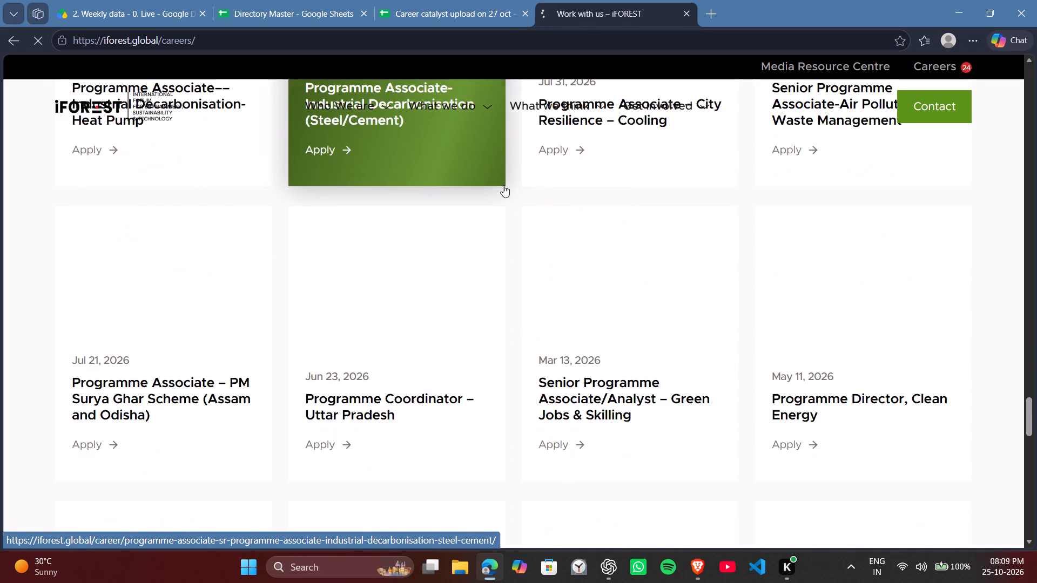
{"action": "scroll", "coordinate": [503, 185], "scroll_direction": "down", "scroll_amount": 5}
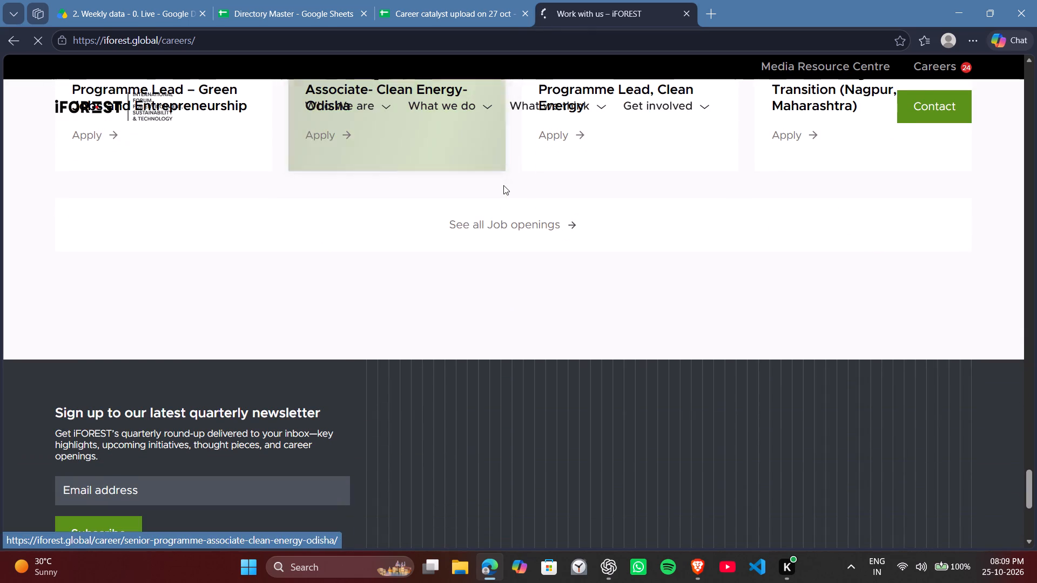
Open the iFOREST careers page from the link in cell E15 of the spreadsheet and close the earlier copy of that page.
{"action": "left_click", "coordinate": [415, 0]}
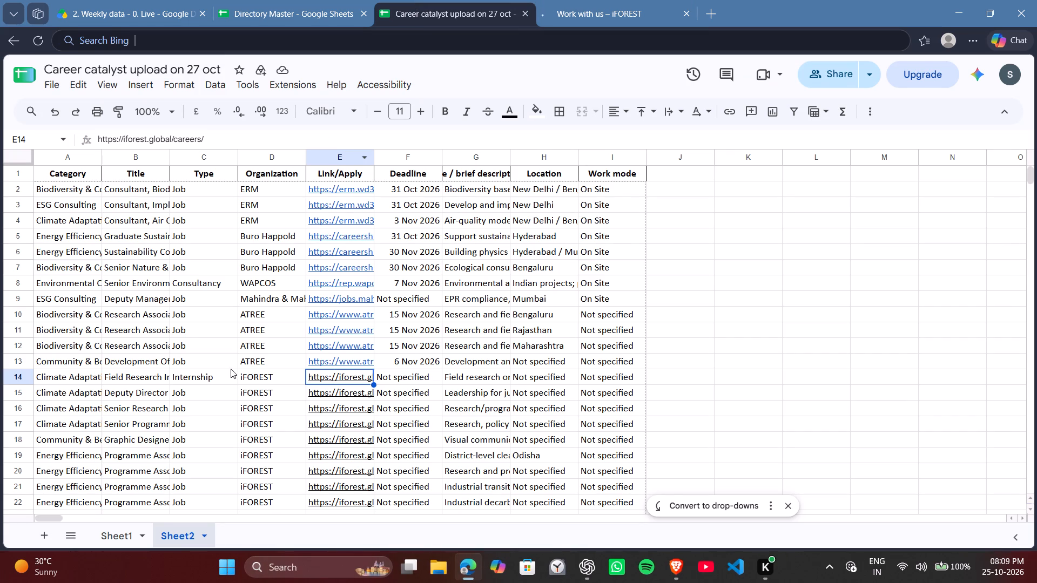
{"action": "left_click", "coordinate": [860, 323]}
{"action": "left_click", "coordinate": [346, 402]}
{"action": "left_click", "coordinate": [341, 388]}
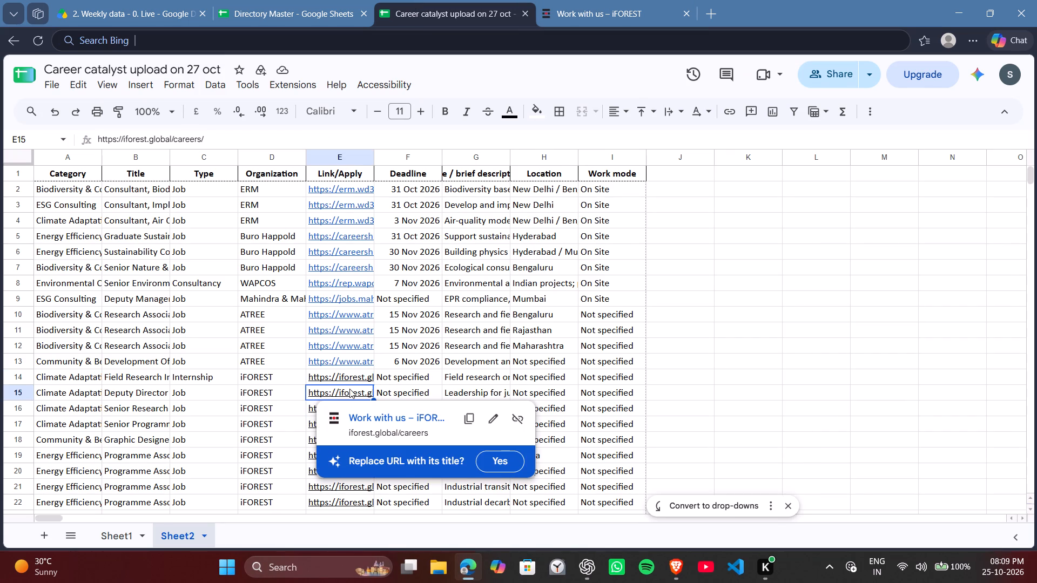
{"action": "left_click", "coordinate": [372, 418]}
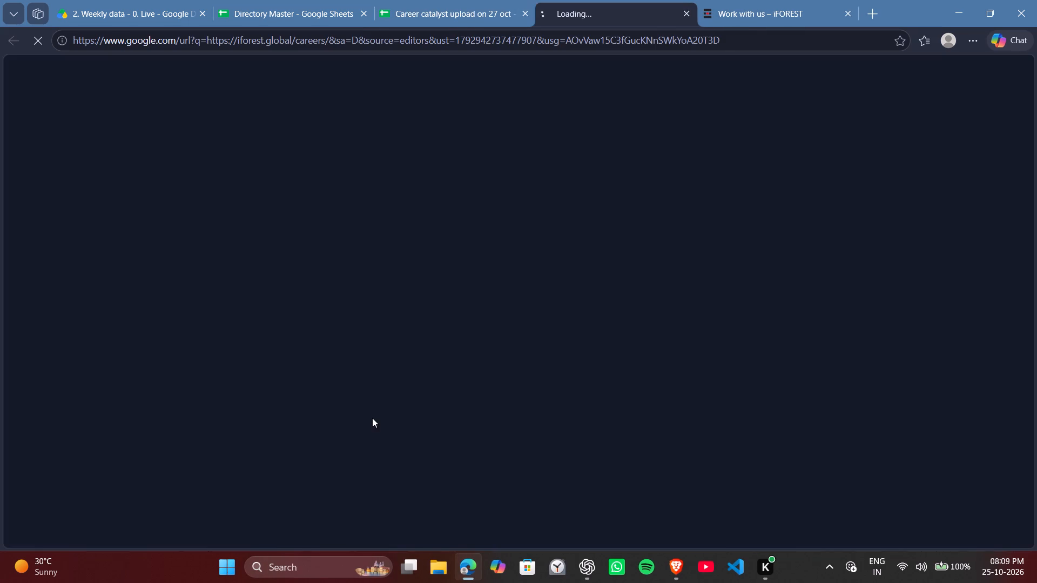
{"action": "left_click", "coordinate": [844, 15]}
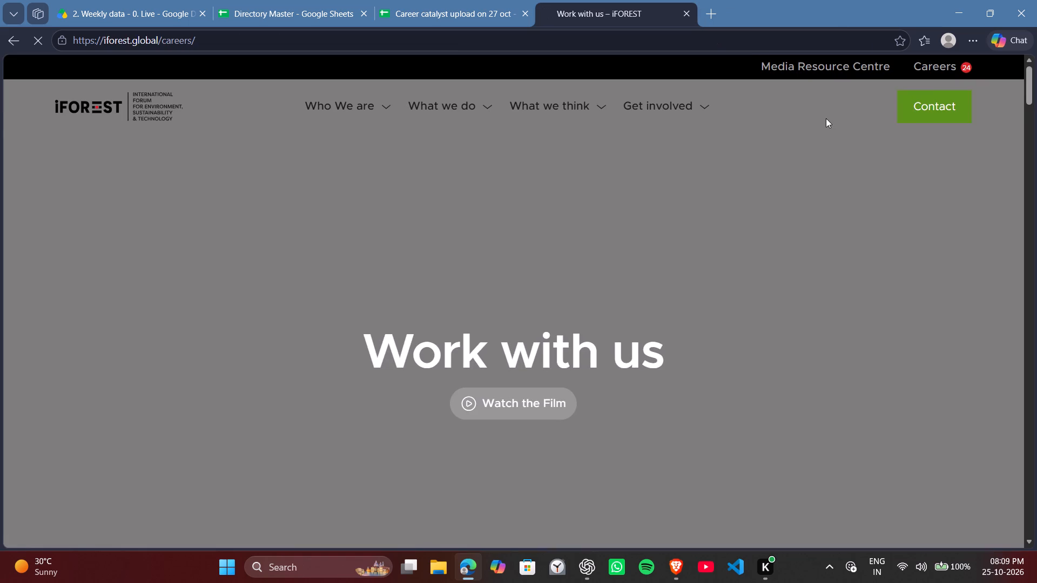
Find the Open Positions section on the reopened iFOREST careers page and examine its first listings.
{"action": "left_click", "coordinate": [505, 407]}
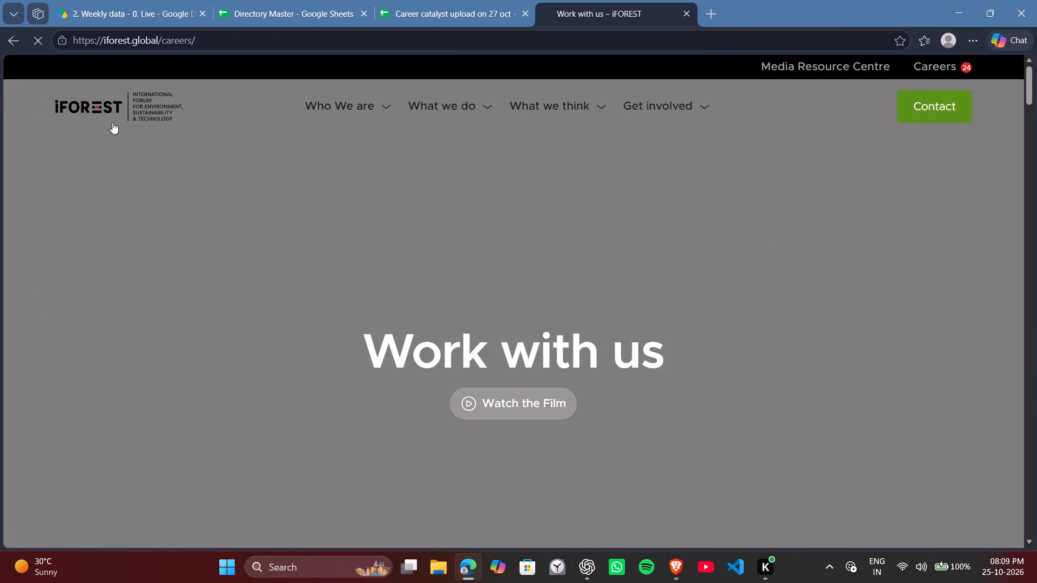
{"action": "scroll", "coordinate": [471, 290], "scroll_direction": "down", "scroll_amount": 5}
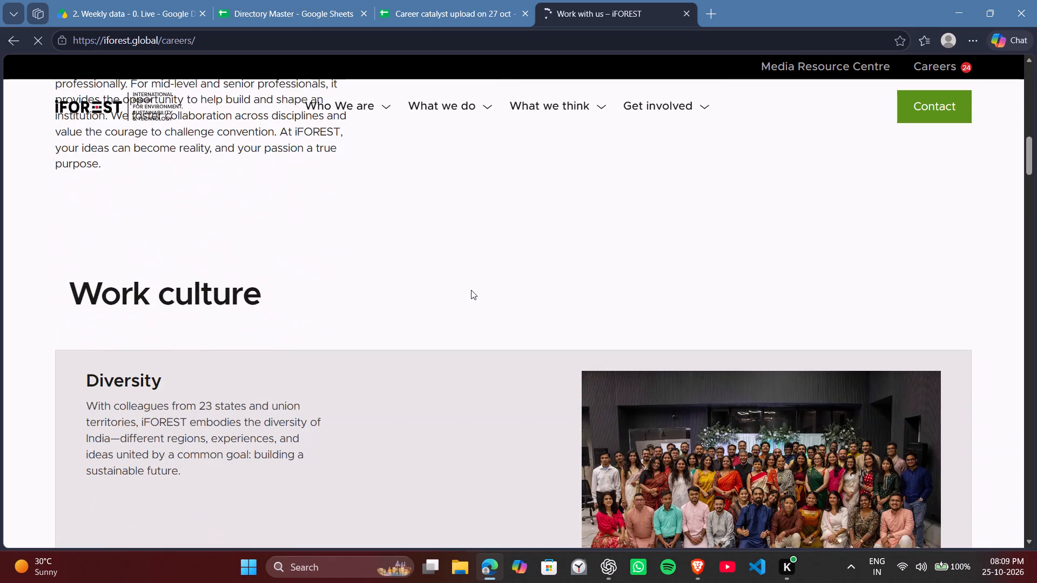
{"action": "scroll", "coordinate": [471, 290], "scroll_direction": "down", "scroll_amount": 13}
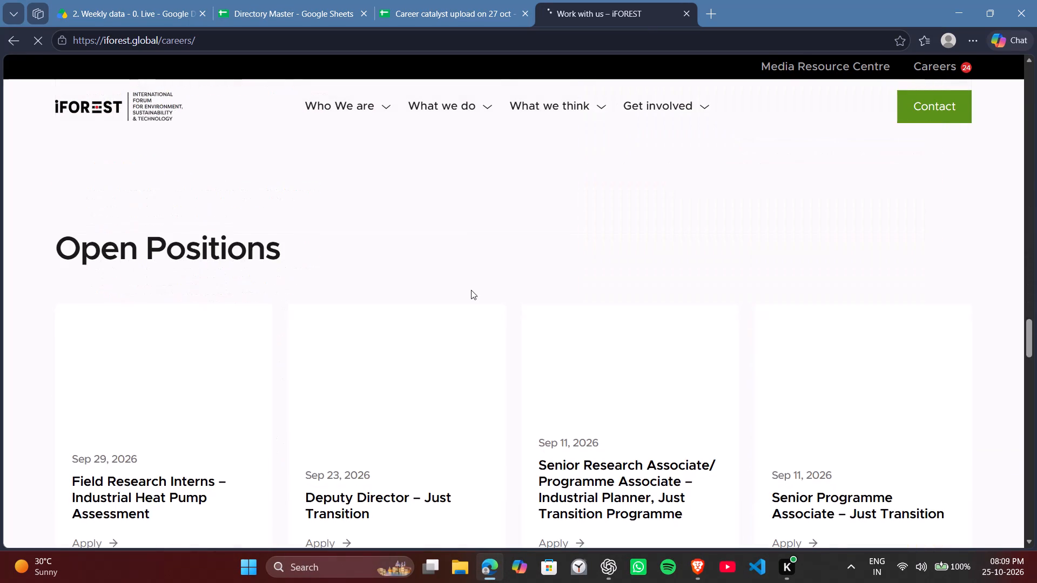
{"action": "scroll", "coordinate": [471, 290], "scroll_direction": "down", "scroll_amount": 3}
{"action": "scroll", "coordinate": [471, 290], "scroll_direction": "up", "scroll_amount": 3}
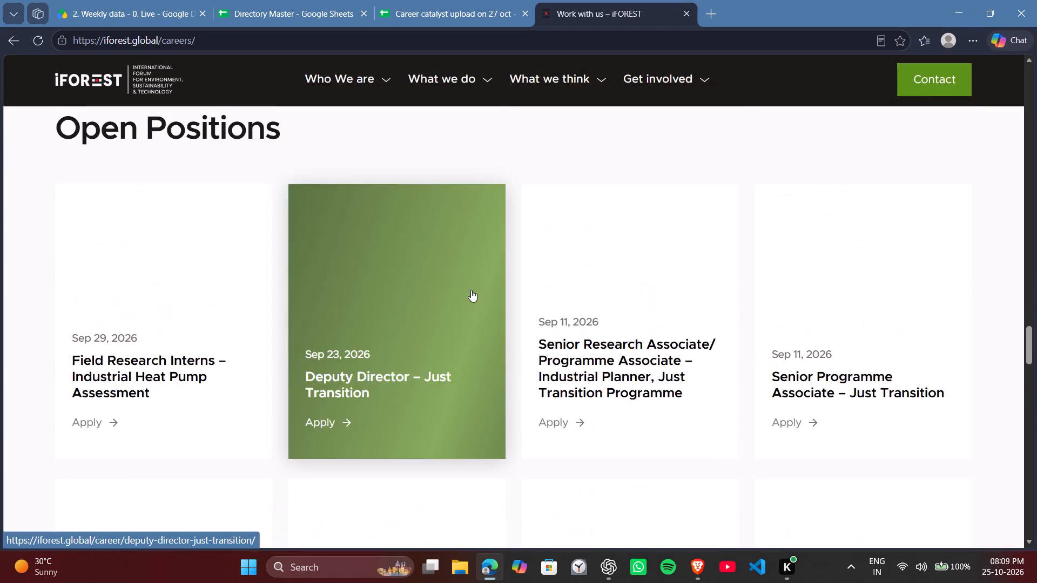
{"action": "scroll", "coordinate": [471, 290], "scroll_direction": "down", "scroll_amount": 1}
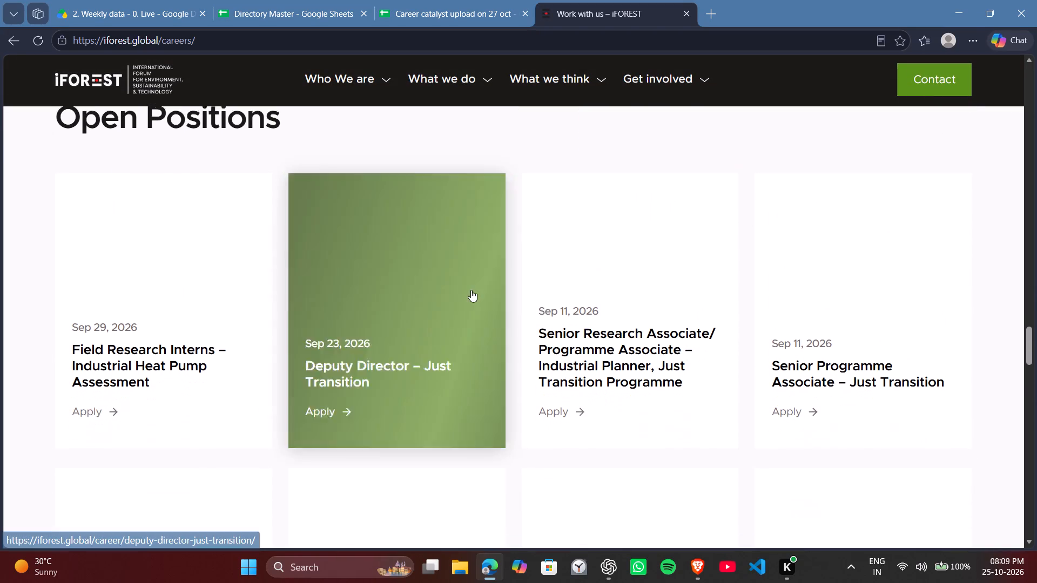
Check the title in B15, open the matching iFOREST posting, Deputy Director – Just Transition, and read through to its application instructions and deadline.
{"action": "left_click", "coordinate": [449, 16]}
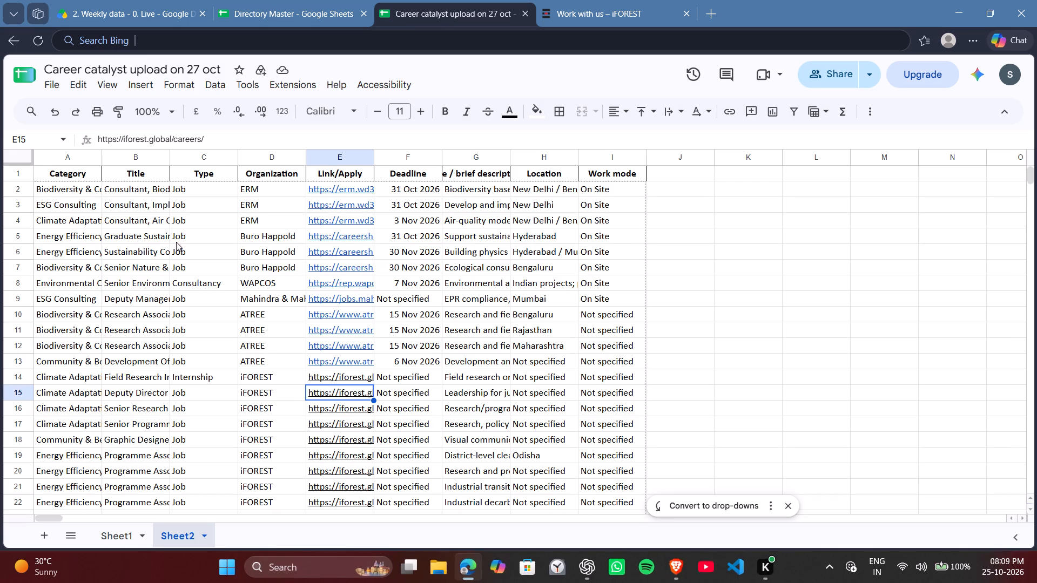
{"action": "left_click", "coordinate": [147, 396]}
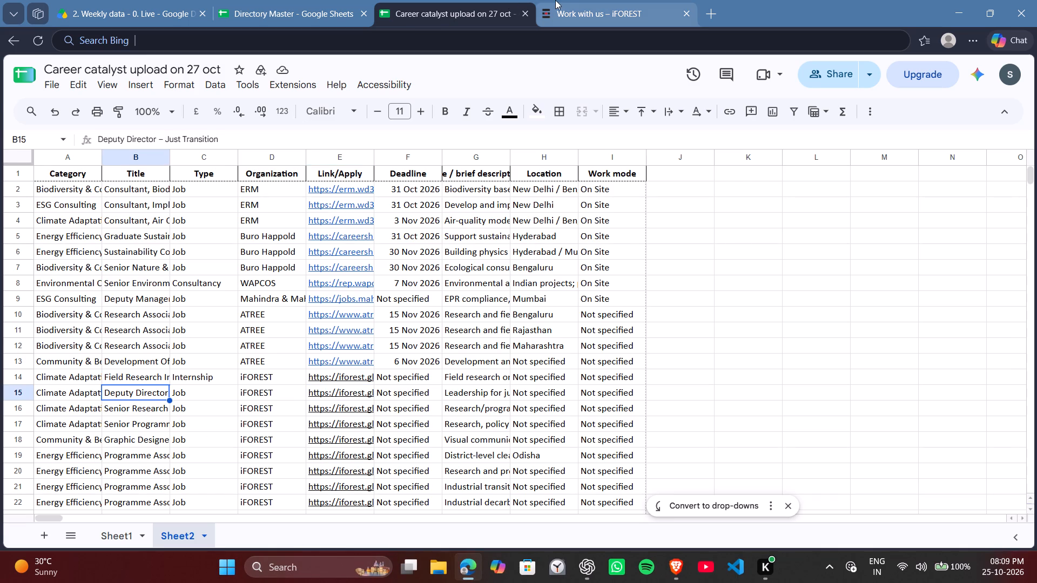
{"action": "left_click", "coordinate": [562, 0]}
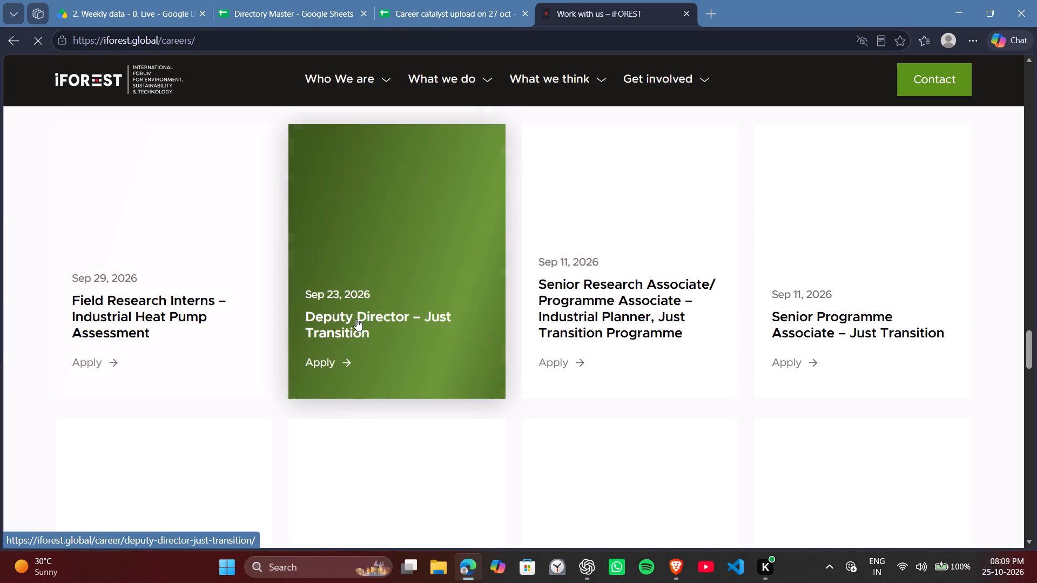
{"action": "left_click", "coordinate": [341, 363]}
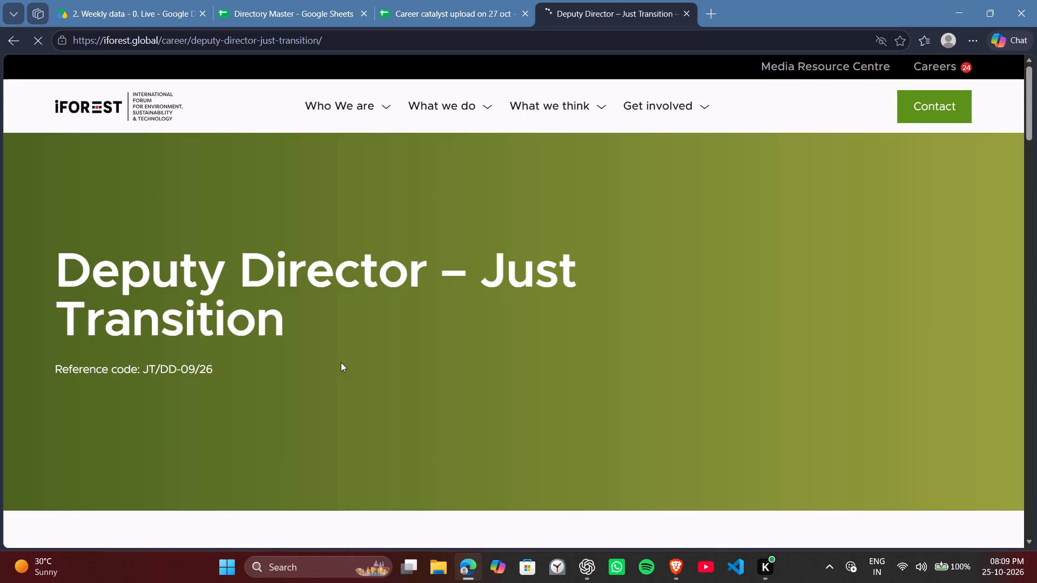
{"action": "scroll", "coordinate": [340, 328], "scroll_direction": "down", "scroll_amount": 8}
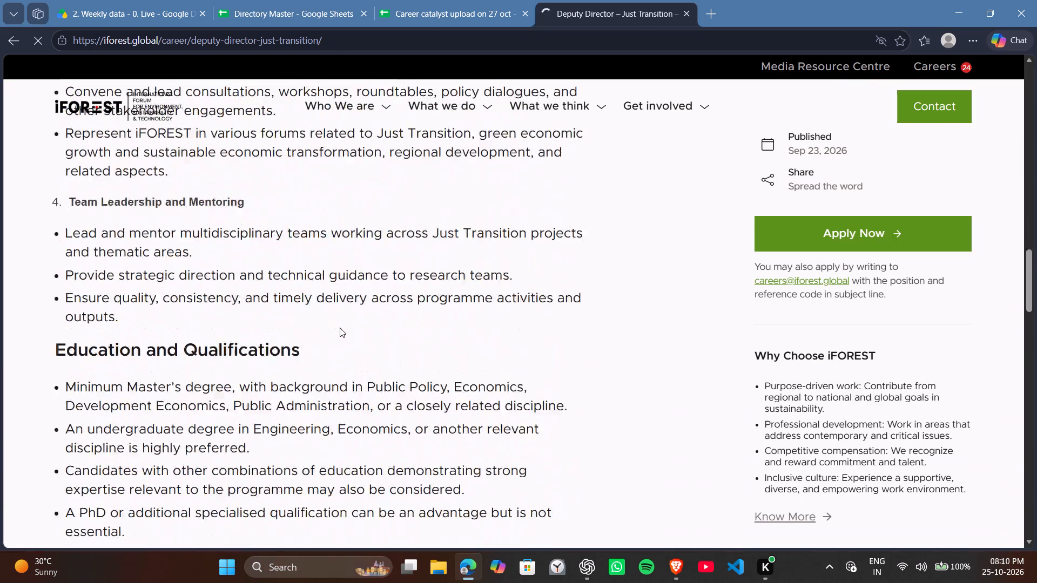
{"action": "scroll", "coordinate": [340, 328], "scroll_direction": "down", "scroll_amount": 8}
{"action": "scroll", "coordinate": [340, 328], "scroll_direction": "up", "scroll_amount": 2}
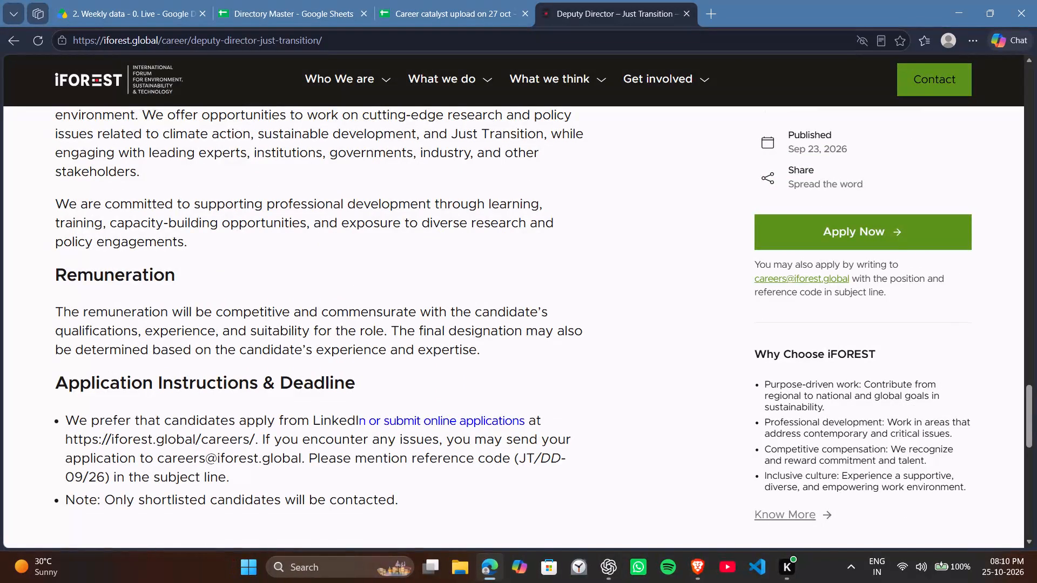
{"action": "scroll", "coordinate": [340, 328], "scroll_direction": "up", "scroll_amount": 17}
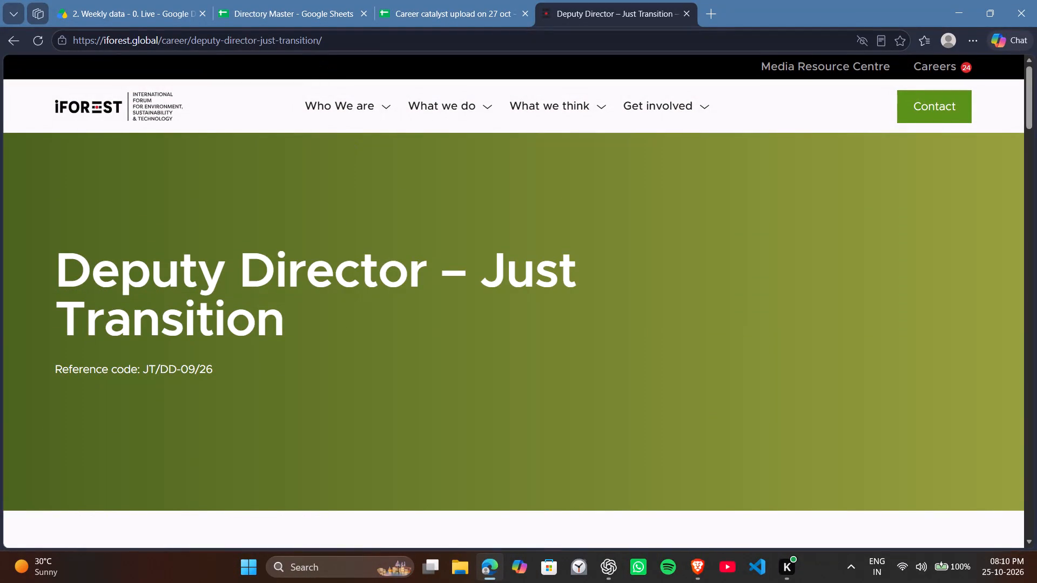
{"action": "left_click_drag", "start_coordinate": [327, 44], "coordinate": [65, 51]}
{"action": "key", "text": "ctrl+c"}
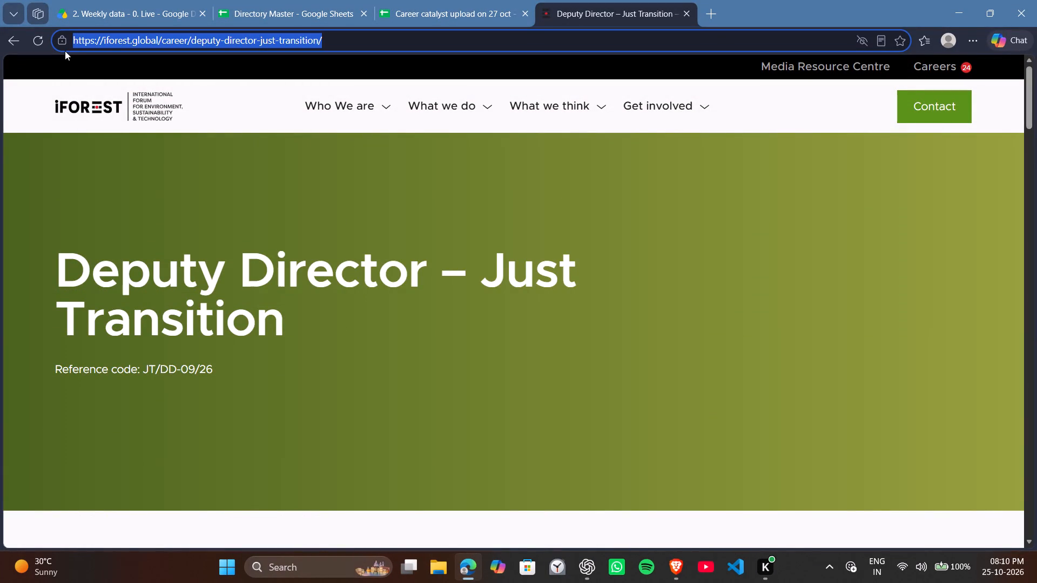
{"action": "left_click", "coordinate": [408, 3]}
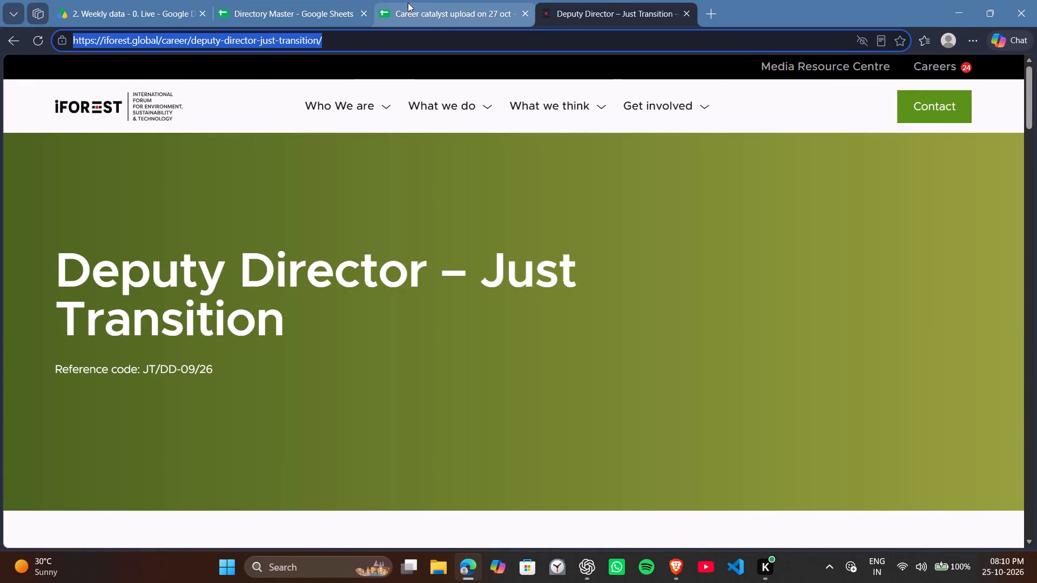
{"action": "left_click", "coordinate": [348, 391]}
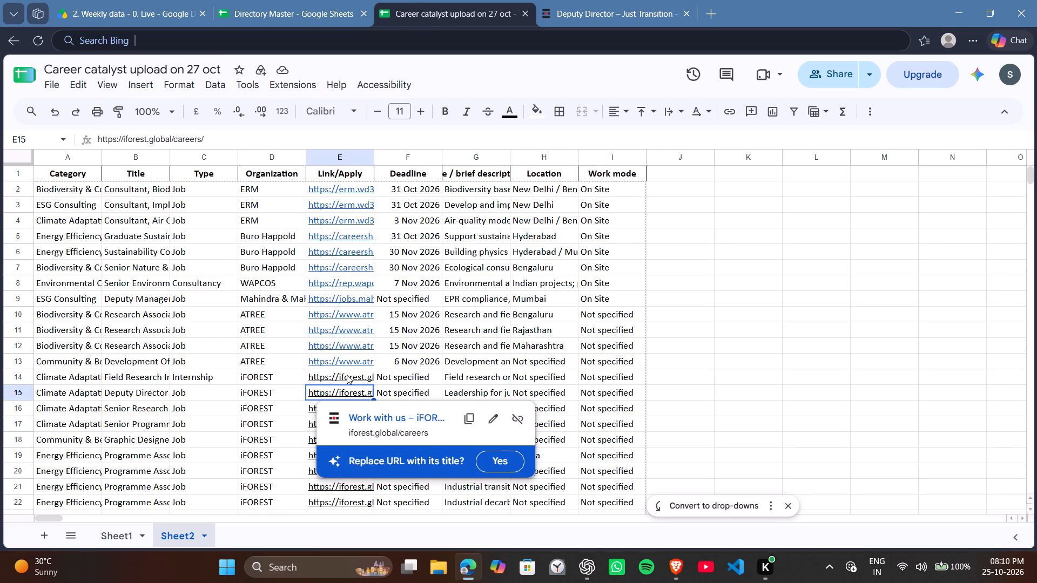
{"action": "left_click_drag", "start_coordinate": [210, 134], "coordinate": [86, 150]}
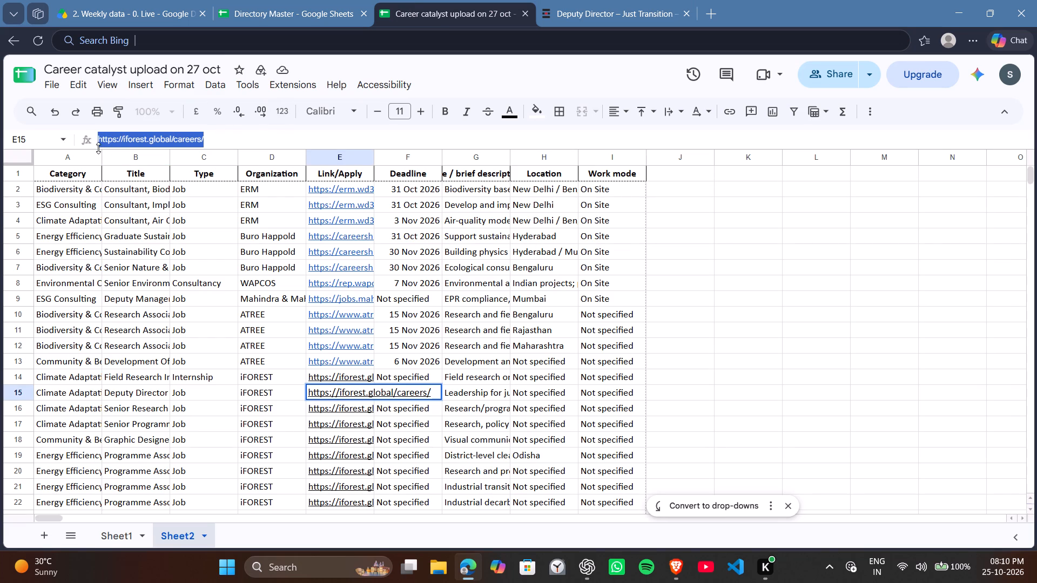
{"action": "key", "text": "BackSpace"}
{"action": "key", "text": "ctrl+v"}
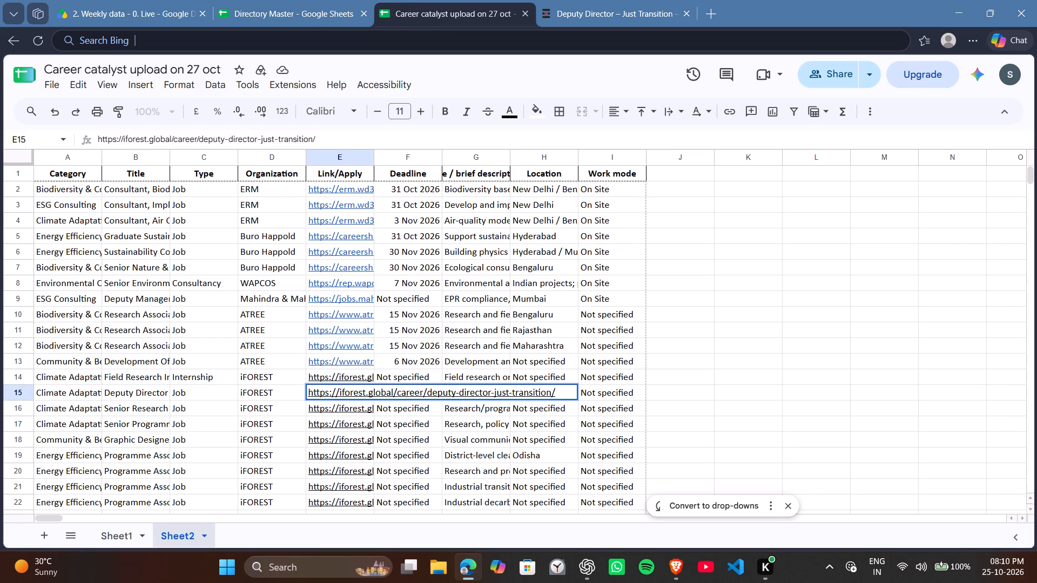
{"action": "key", "text": "Return"}
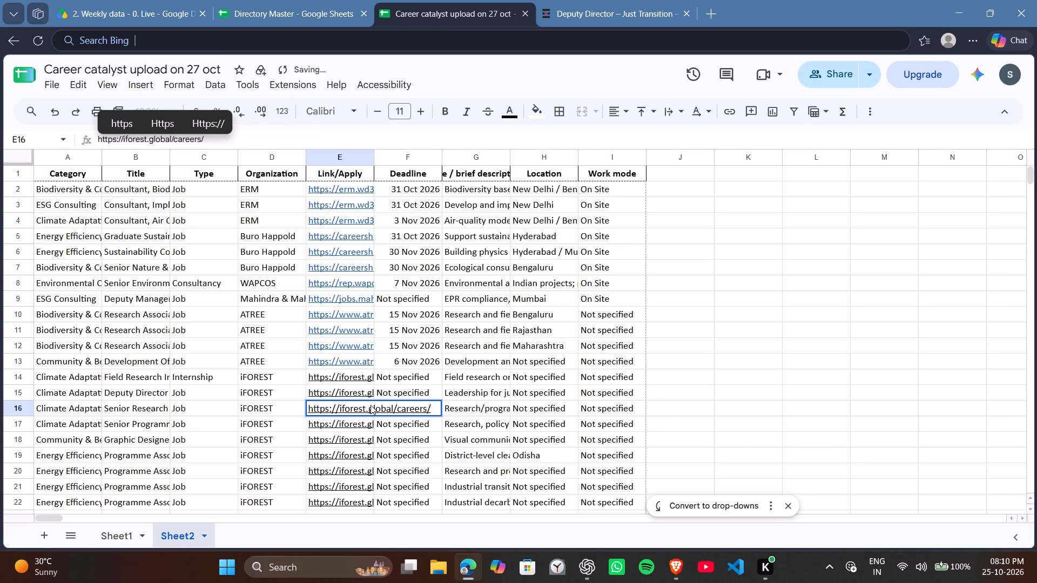
{"action": "left_click", "coordinate": [338, 389]}
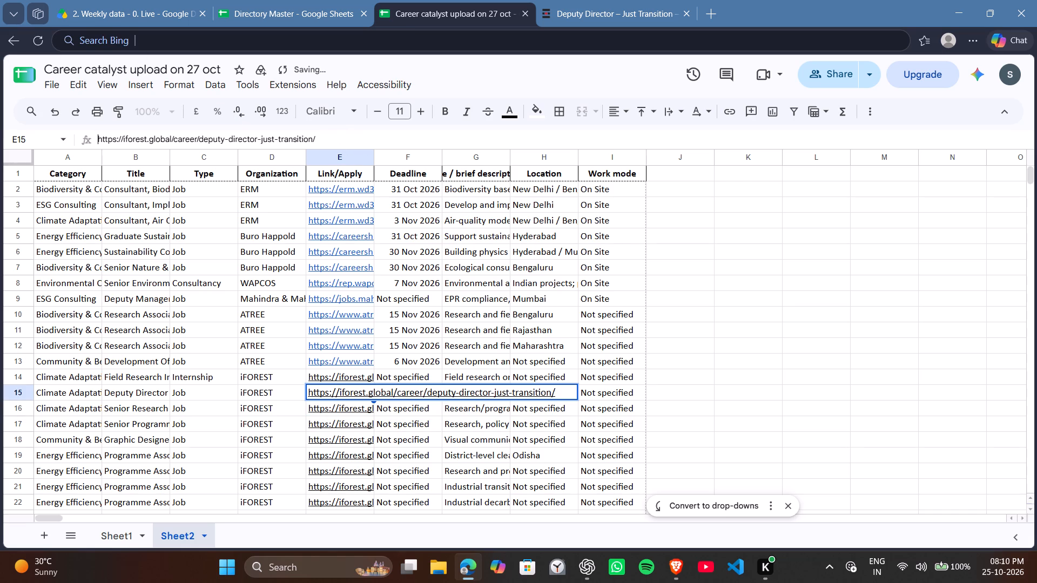
{"action": "key", "text": "ctrl+k"}
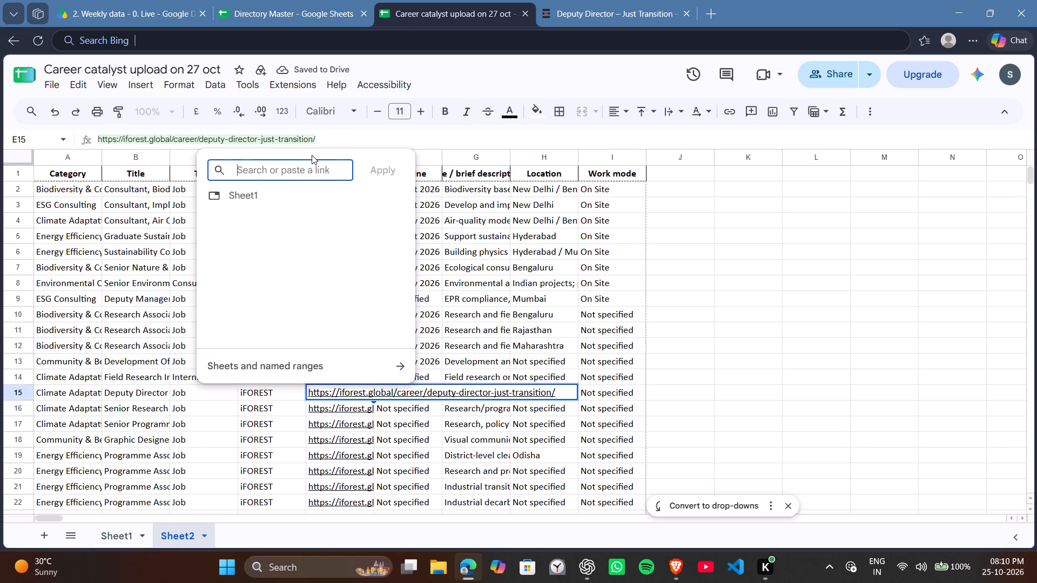
{"action": "left_click", "coordinate": [312, 155]}
{"action": "left_click", "coordinate": [323, 163]}
{"action": "key", "text": "ctrl+v"}
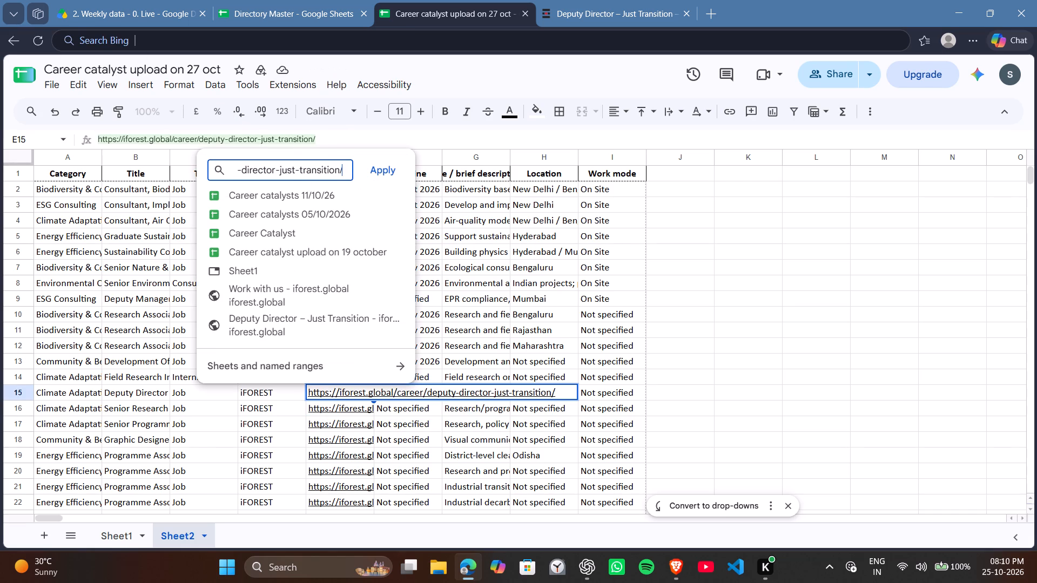
{"action": "key", "text": "Return"}
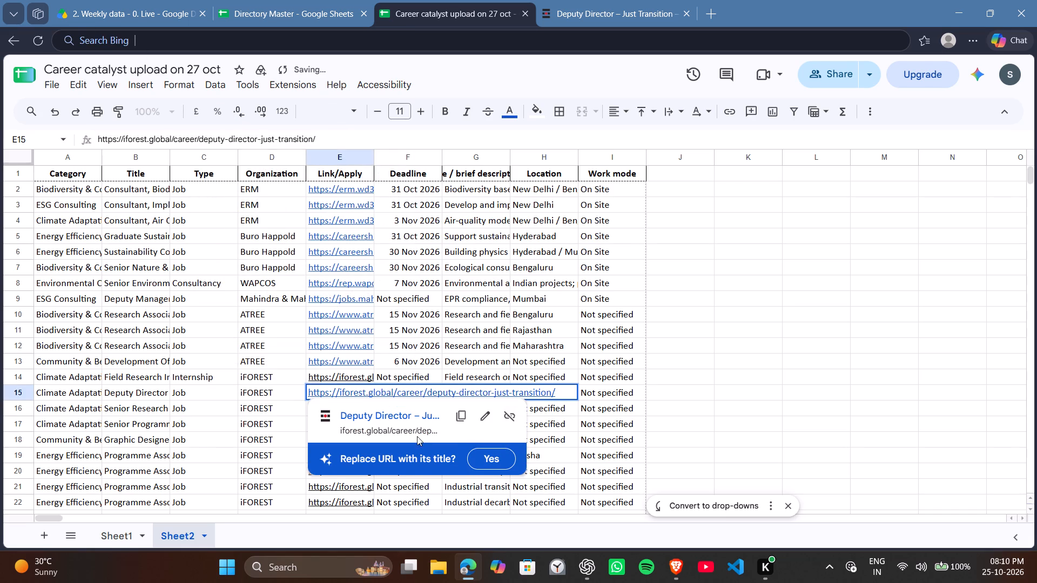
Try to open the iFOREST careers page from the link in cell E14, closing the Deputy Director page and the newly opened page.
{"action": "left_click", "coordinate": [346, 379]}
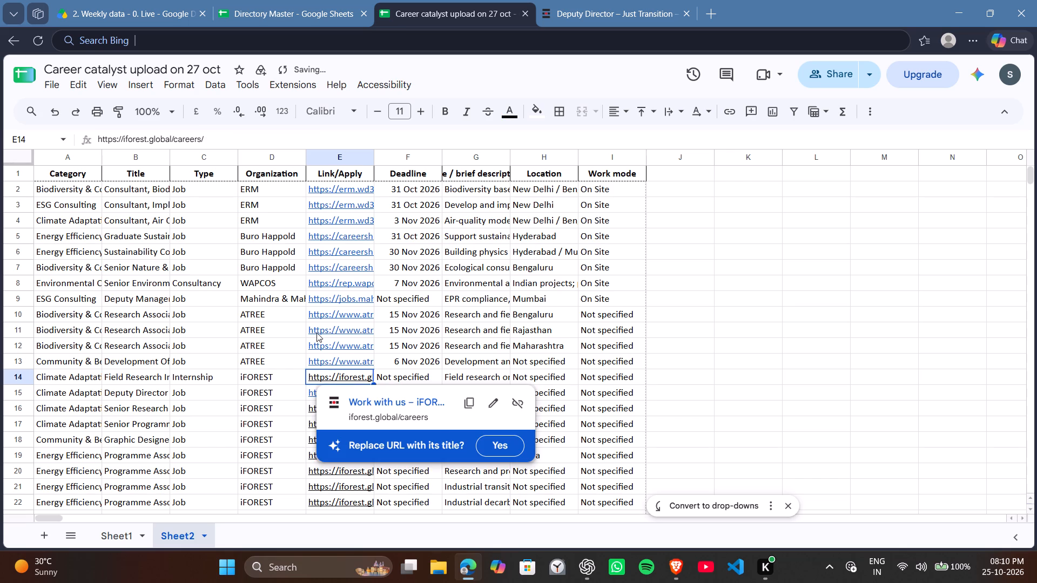
{"action": "left_click", "coordinate": [371, 396]}
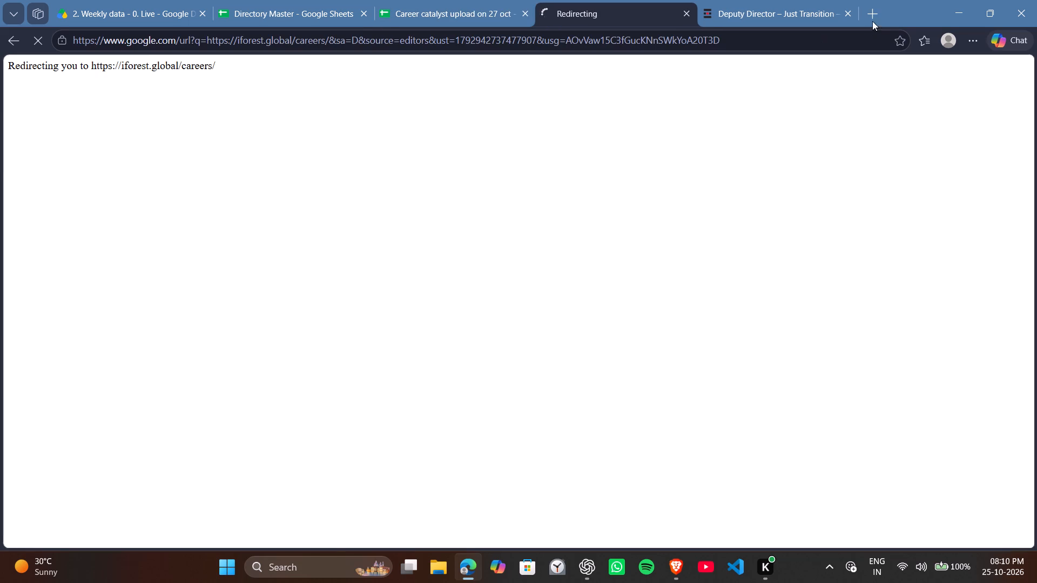
{"action": "left_click", "coordinate": [845, 12]}
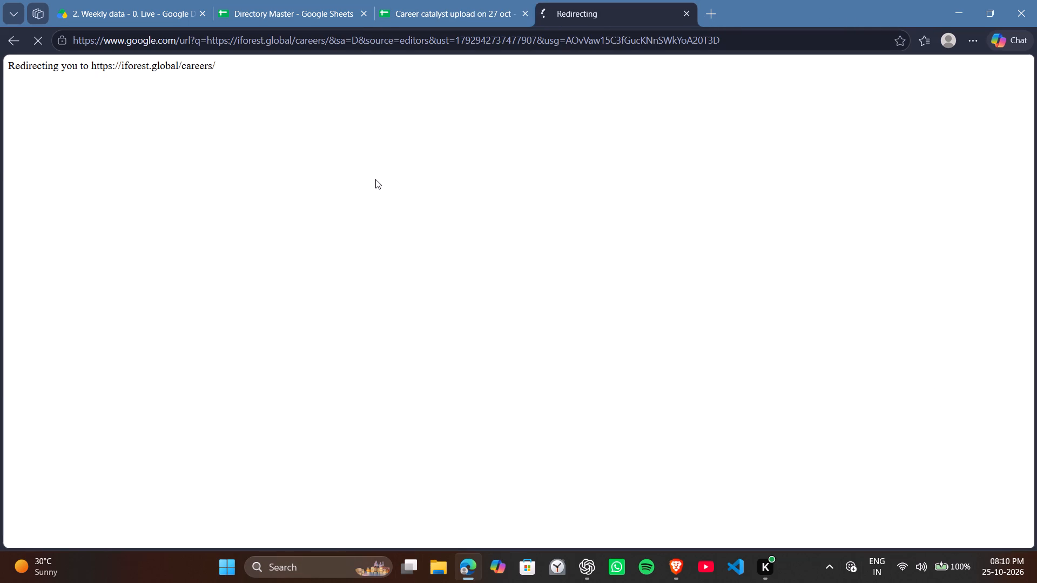
{"action": "left_click", "coordinate": [160, 403]}
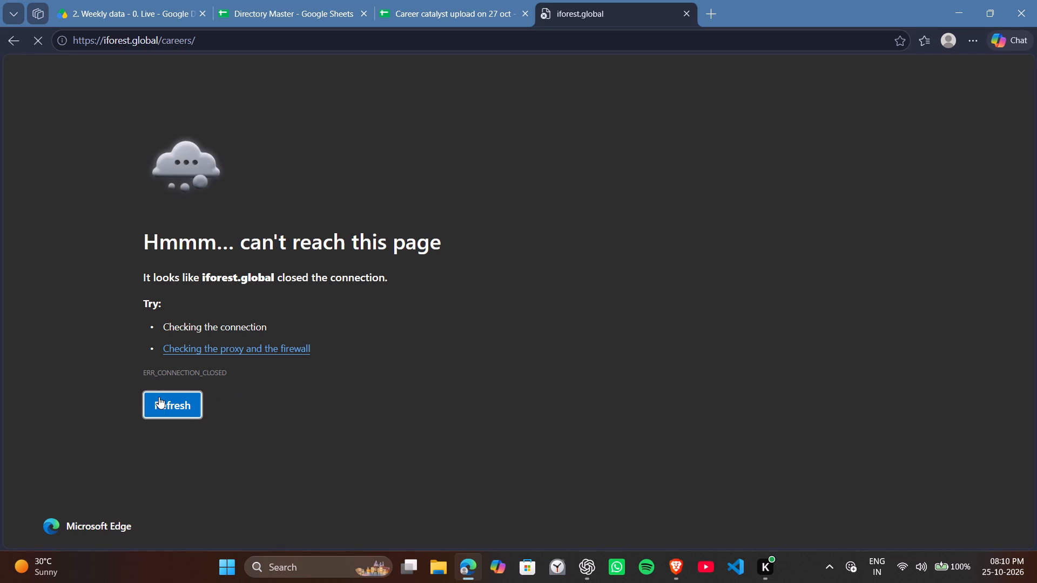
{"action": "left_click", "coordinate": [688, 16]}
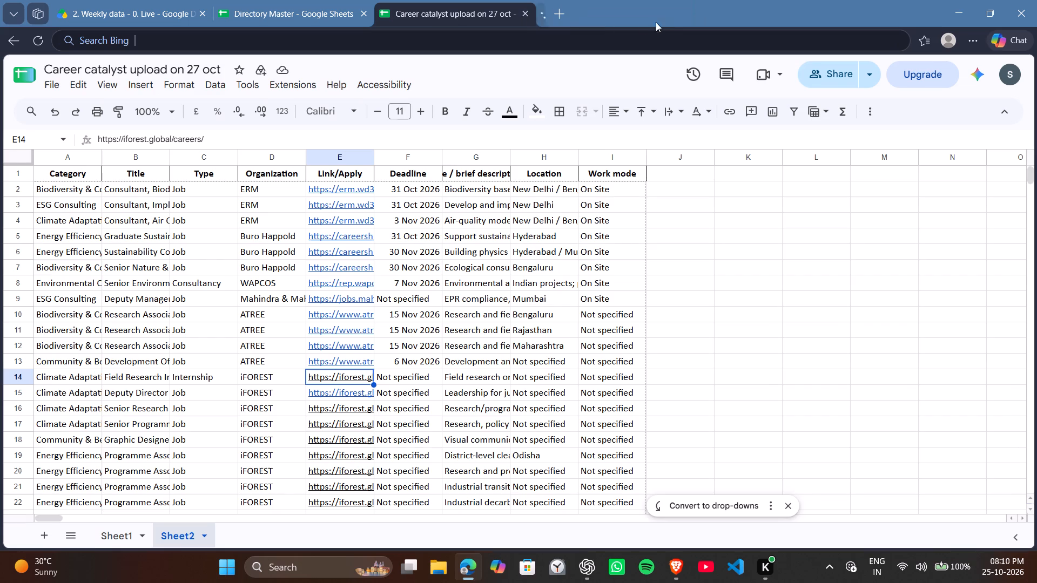
Delete row 14, the iFOREST Field Research Interns internship entry, from the spreadsheet.
{"action": "left_click", "coordinate": [25, 377]}
{"action": "right_click", "coordinate": [25, 377]}
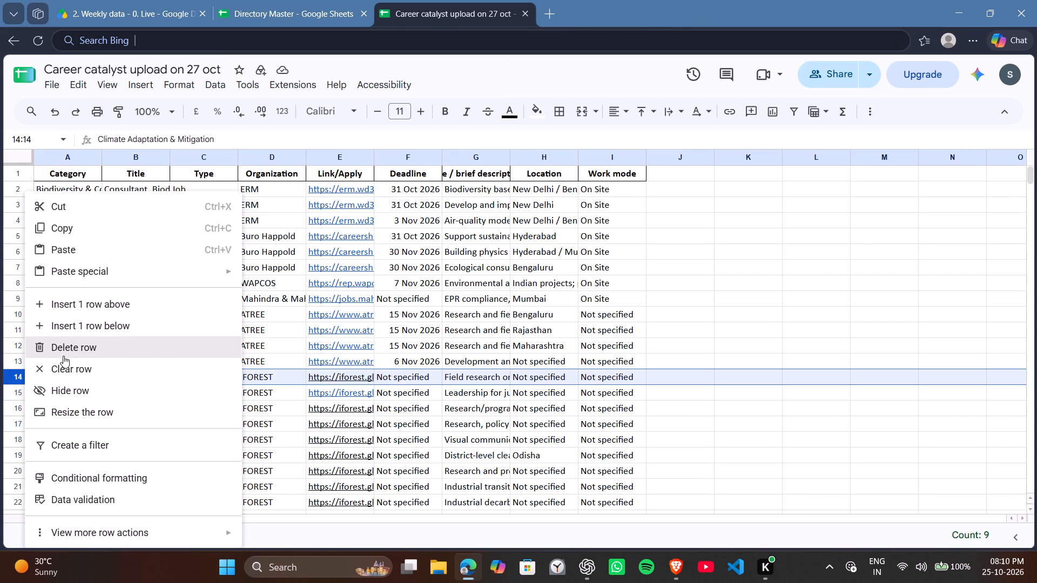
{"action": "left_click", "coordinate": [63, 356]}
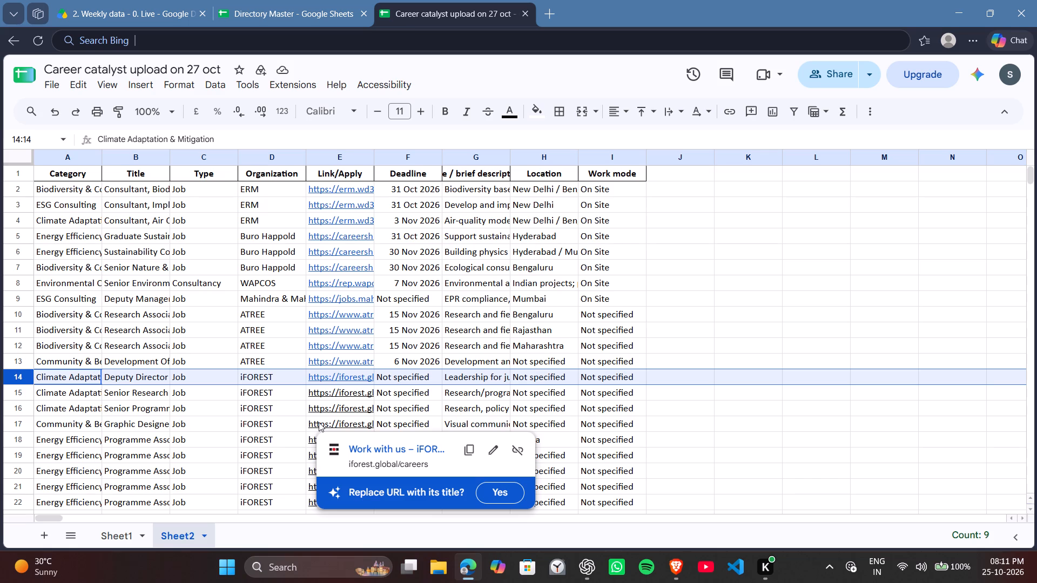
{"action": "left_click", "coordinate": [789, 442]}
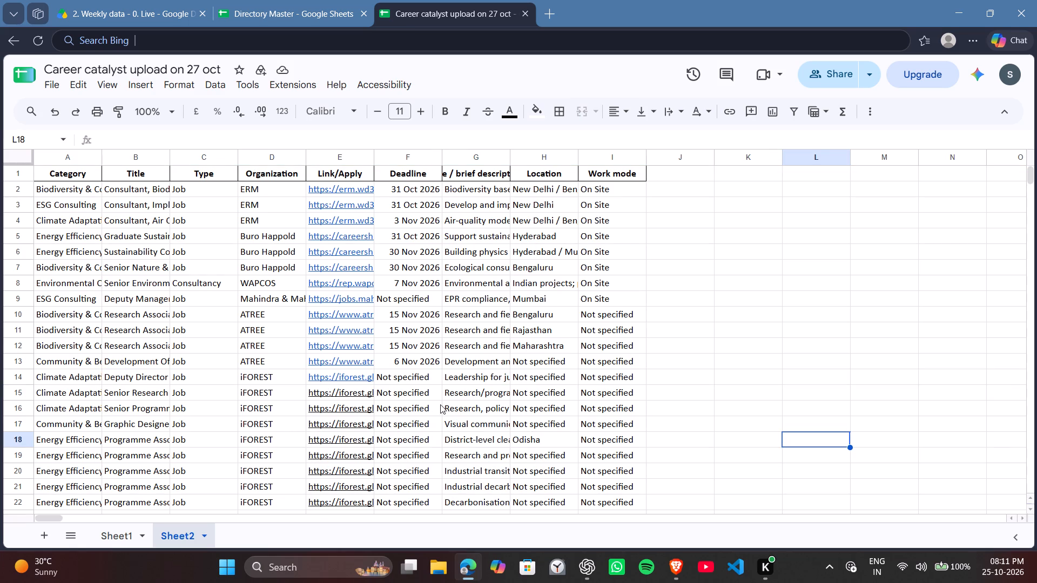
From the careers link in E15, open the iFOREST posting Senior Research Associate/ Programme Associate – Industrial Planner, Just Transition Programme under Open Positions.
{"action": "left_click", "coordinate": [341, 394]}
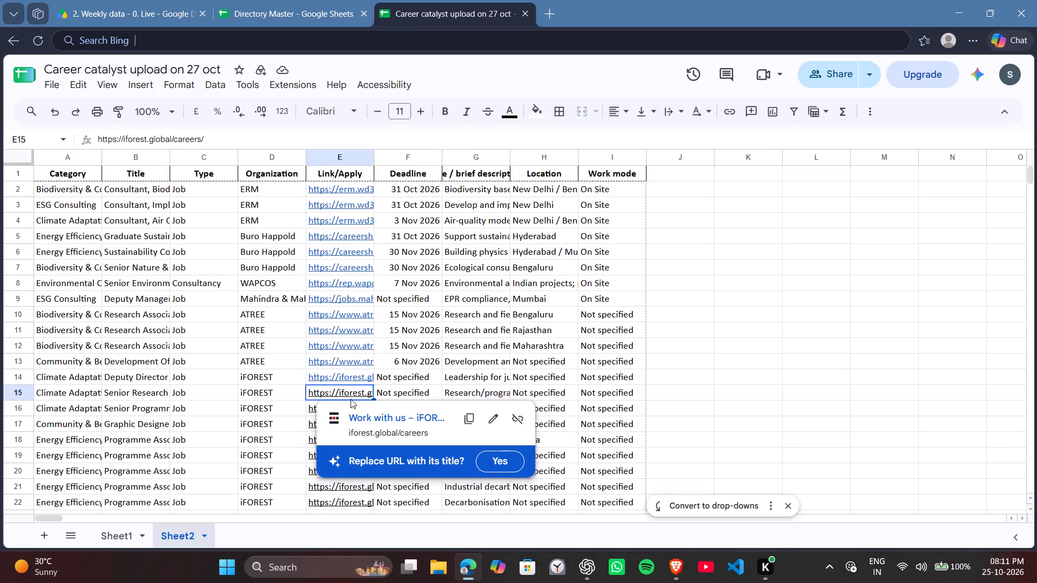
{"action": "left_click", "coordinate": [366, 414]}
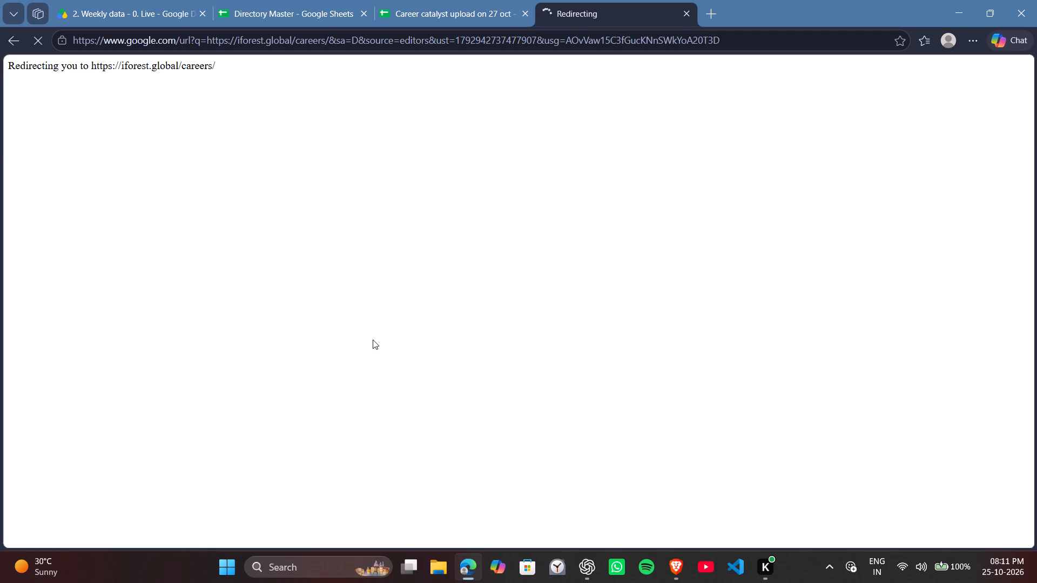
{"action": "scroll", "coordinate": [672, 311], "scroll_direction": "down", "scroll_amount": 2}
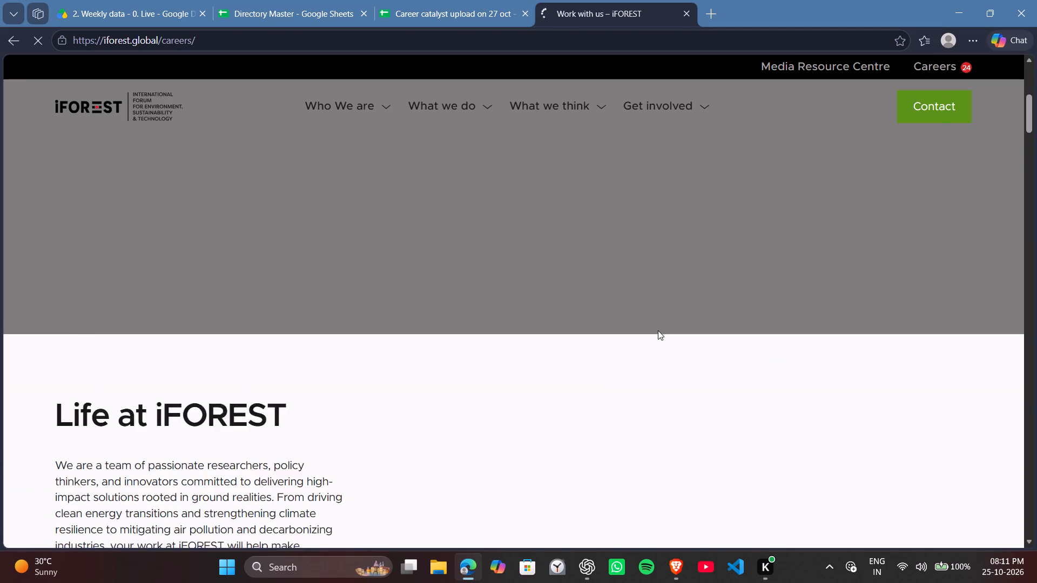
{"action": "scroll", "coordinate": [658, 330], "scroll_direction": "down", "scroll_amount": 8}
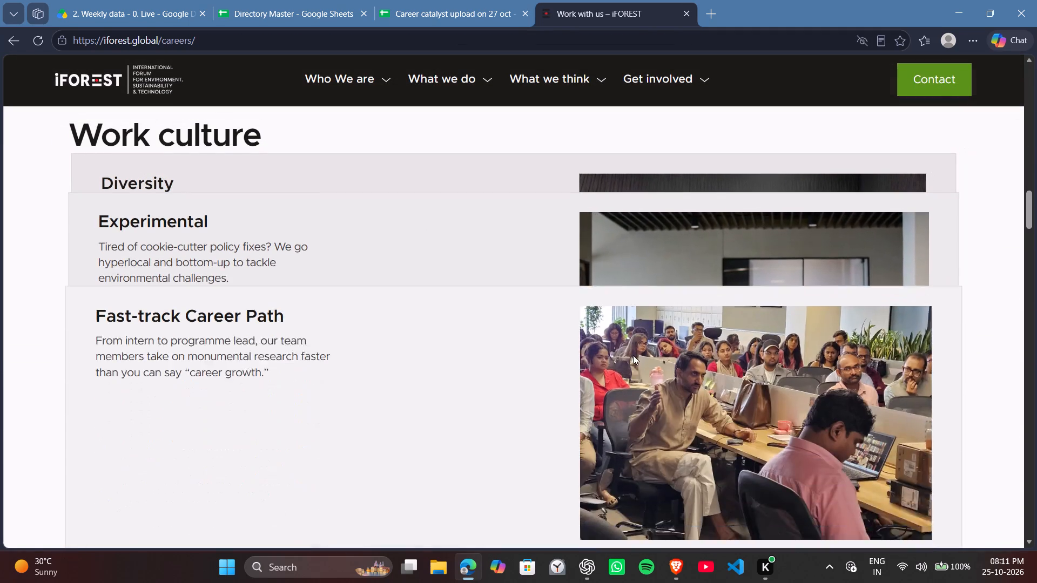
{"action": "scroll", "coordinate": [633, 355], "scroll_direction": "down", "scroll_amount": 10}
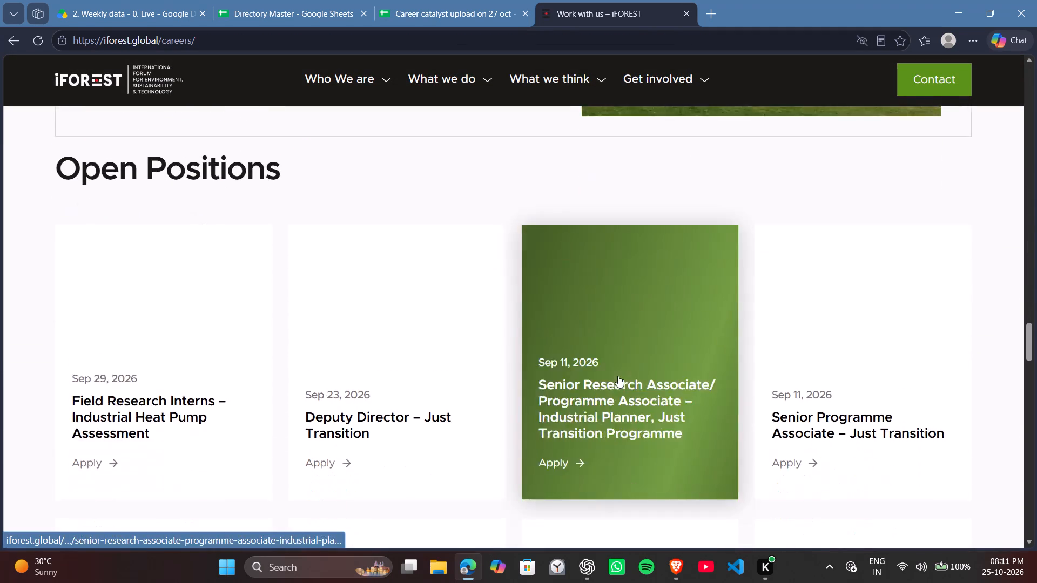
{"action": "left_click", "coordinate": [466, 0]}
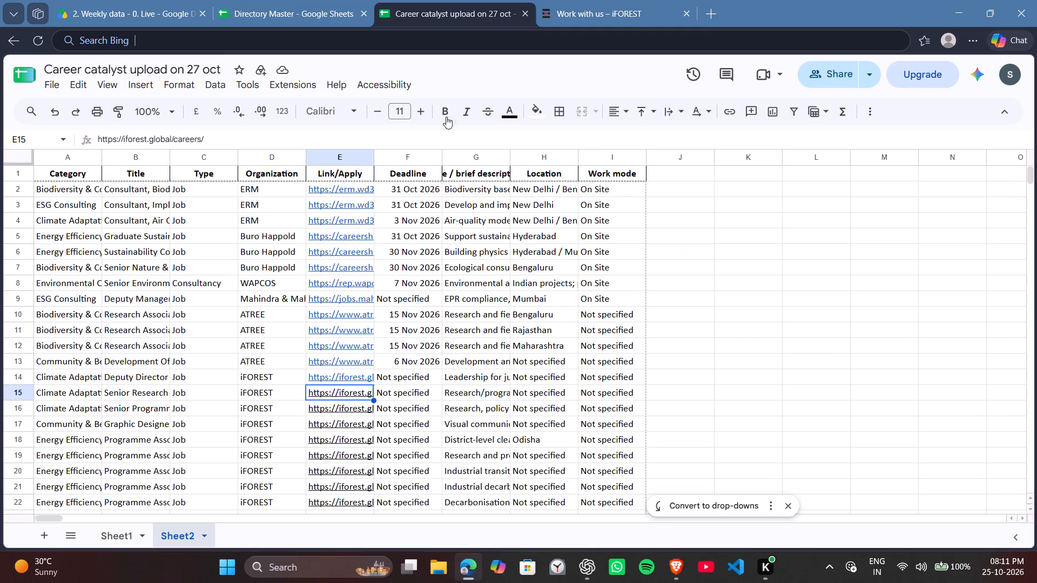
{"action": "left_click", "coordinate": [557, 2]}
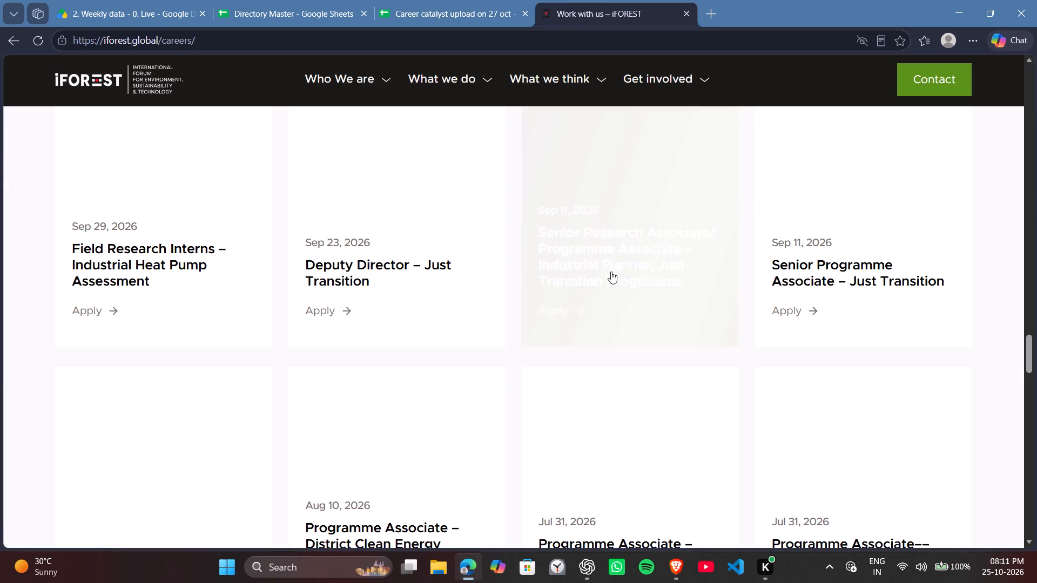
{"action": "left_click", "coordinate": [574, 303]}
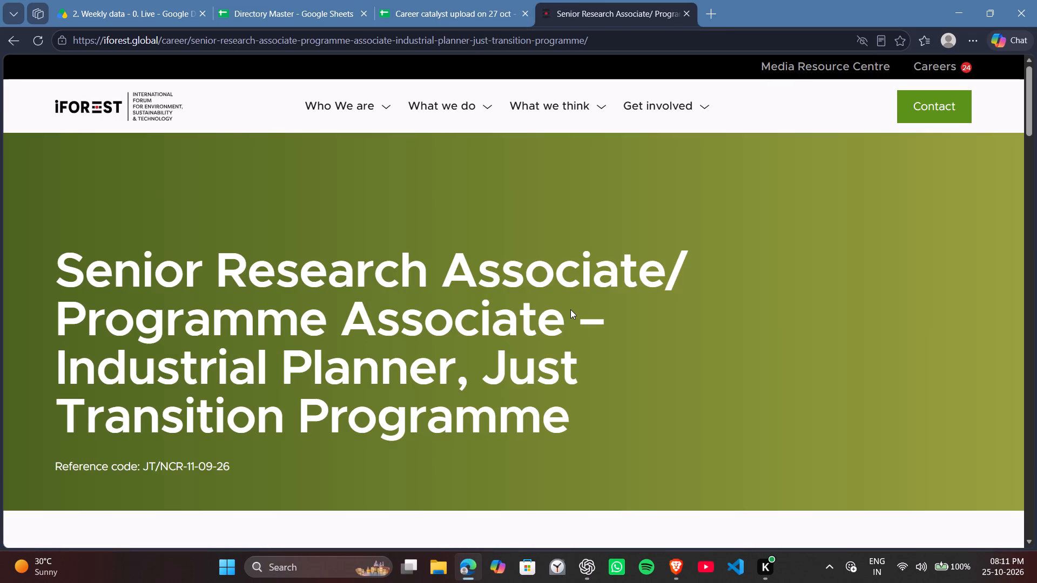
{"action": "left_click", "coordinate": [598, 45]}
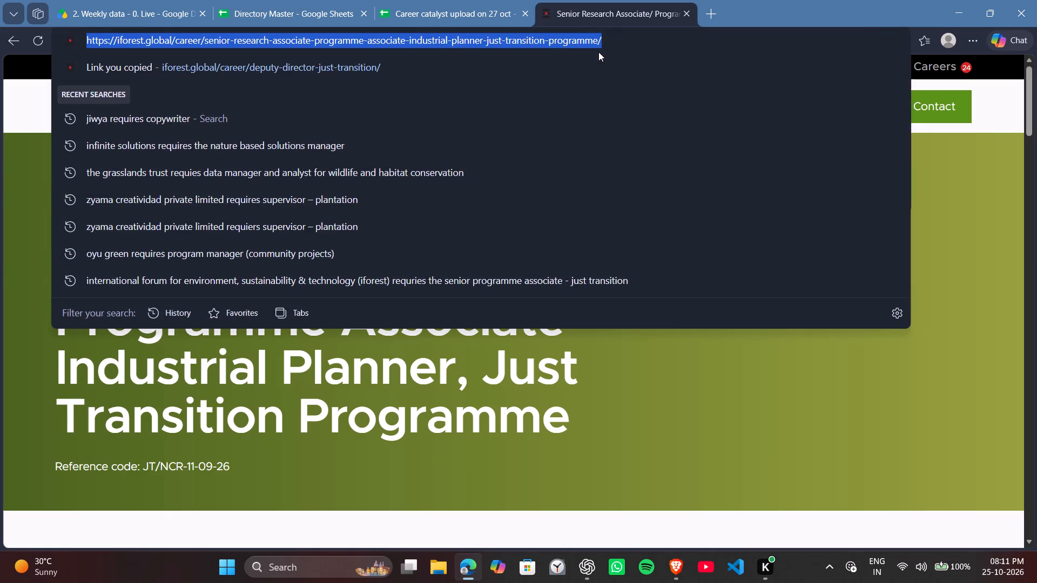
{"action": "key", "text": "ctrl+c"}
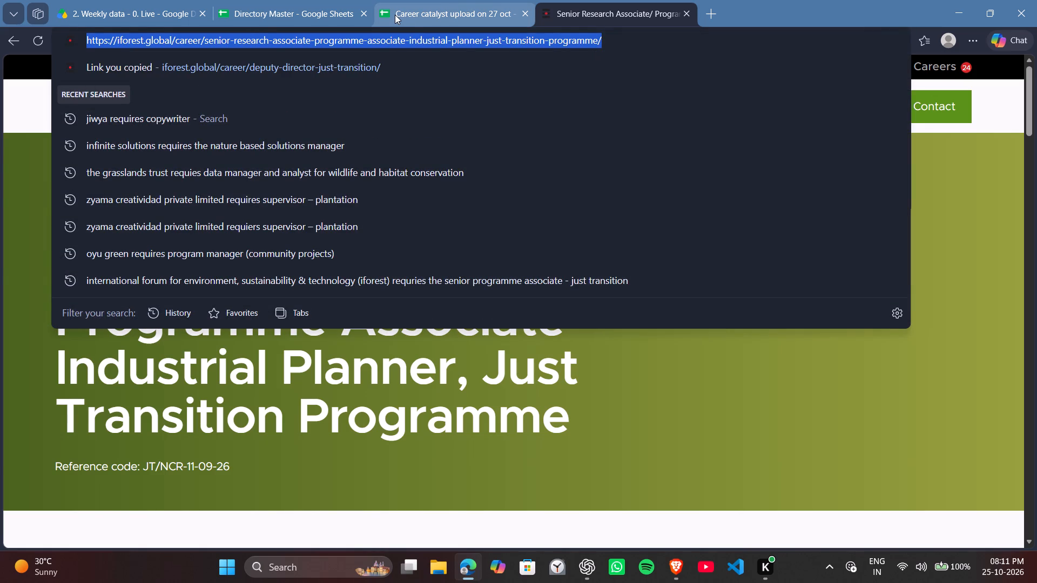
{"action": "left_click", "coordinate": [395, 15]}
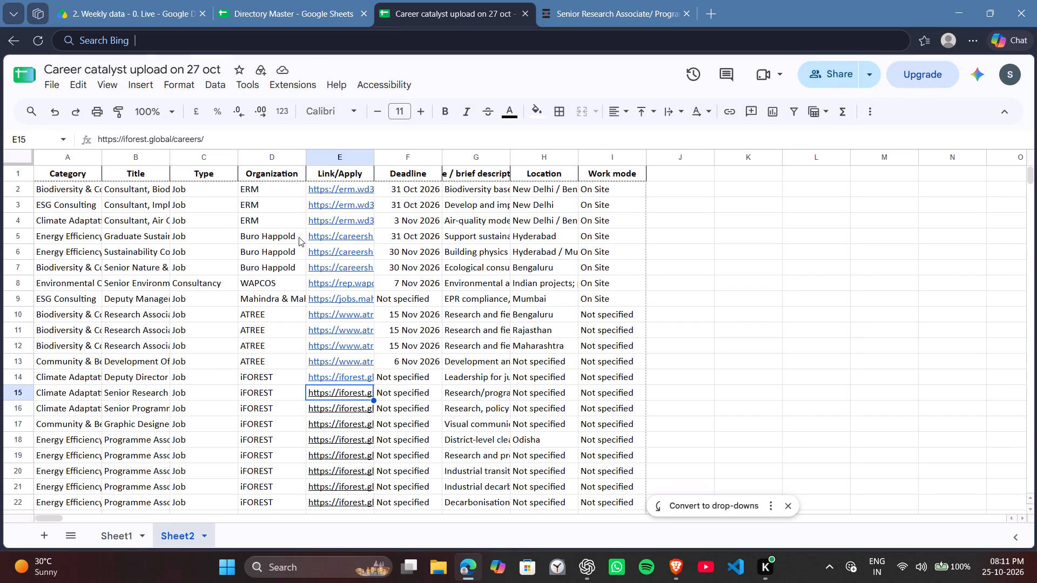
{"action": "key", "text": "ctrl+k"}
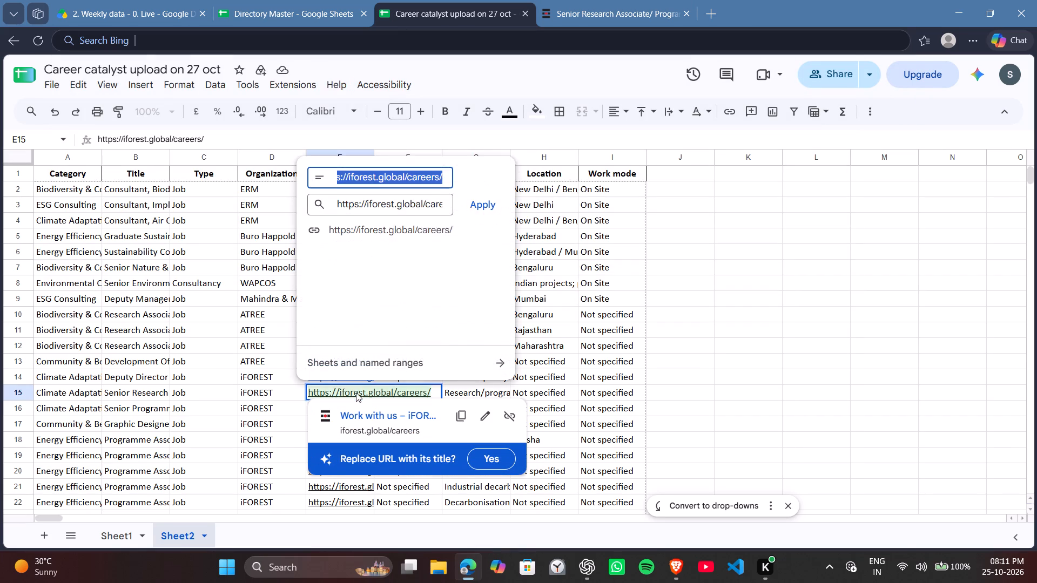
{"action": "left_click", "coordinate": [441, 192]}
{"action": "key", "text": "Right"}
{"action": "key", "text": "Right"}
{"action": "key", "text": "Right"}
{"action": "key", "text": "Right"}
{"action": "key", "text": "Right"}
{"action": "key", "text": "Right"}
{"action": "key", "text": "Right"}
{"action": "key", "text": "Right"}
{"action": "key", "text": "Right"}
{"action": "key", "text": "Right"}
{"action": "key", "text": "Right"}
{"action": "key", "text": "Right"}
{"action": "key", "text": "Right"}
{"action": "key", "text": "Right"}
{"action": "key", "text": "Right"}
{"action": "key", "text": "Right"}
{"action": "key", "text": "Right"}
{"action": "key", "text": "Right"}
{"action": "key", "text": "Right"}
{"action": "key", "text": "Right"}
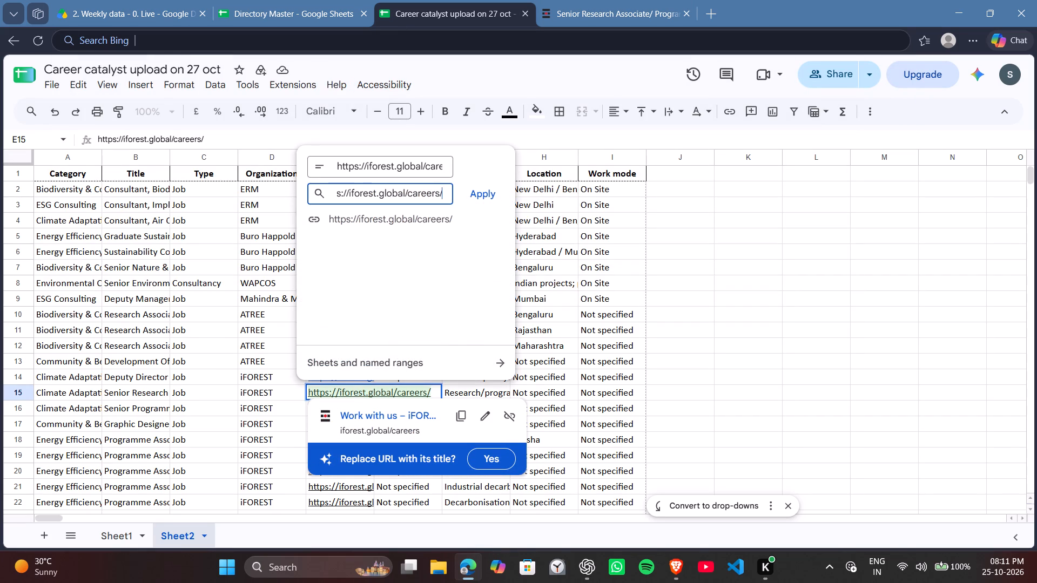
{"action": "key", "text": "ctrl+BackSpace"}
{"action": "key", "text": "ctrl+BackSpace"}
{"action": "key", "text": "ctrl+BackSpace"}
{"action": "key", "text": "ctrl+BackSpace"}
{"action": "key", "text": "ctrl+BackSpace"}
{"action": "key", "text": "ctrl+BackSpace"}
{"action": "key", "text": "ctrl+BackSpace"}
{"action": "key", "text": "ctrl+BackSpace"}
{"action": "key", "text": "ctrl+BackSpace"}
{"action": "key", "text": "ctrl+BackSpace"}
{"action": "key", "text": "ctrl+BackSpace"}
{"action": "key", "text": "ctrl+BackSpace"}
{"action": "key", "text": "ctrl+BackSpace"}
{"action": "key", "text": "ctrl+BackSpace"}
{"action": "key", "text": "ctrl+BackSpace"}
{"action": "key", "text": "ctrl+BackSpace"}
{"action": "key", "text": "ctrl+BackSpace"}
{"action": "key", "text": "ctrl+BackSpace"}
{"action": "key", "text": "ctrl+BackSpace"}
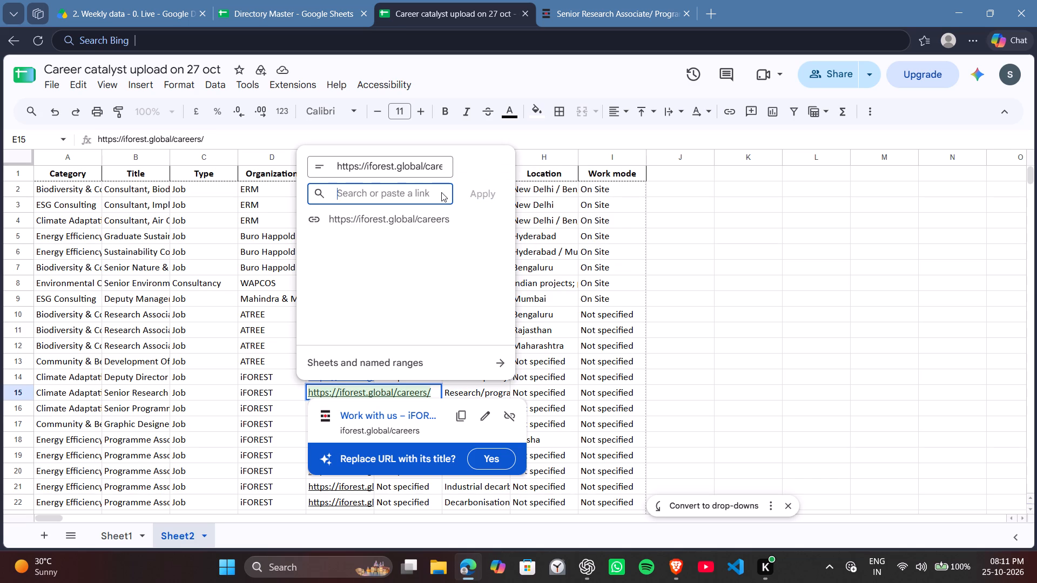
{"action": "key", "text": "ctrl+v"}
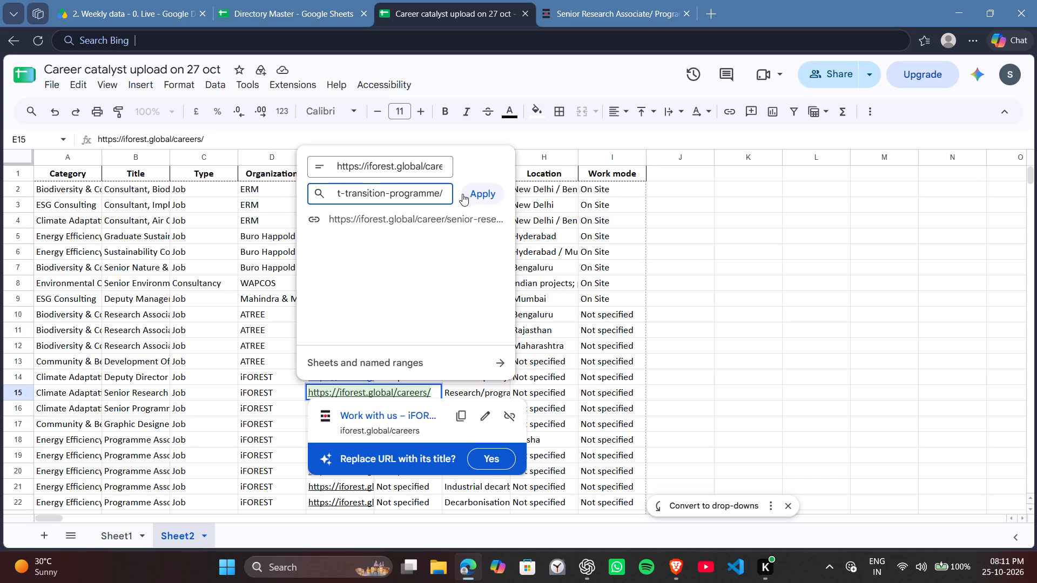
Replace the link text of cell E15 with the same Senior Research Associate posting URL and apply the edited link.
{"action": "left_click", "coordinate": [439, 160]}
{"action": "key", "text": "Right"}
{"action": "key", "text": "Right"}
{"action": "key", "text": "Right"}
{"action": "key", "text": "Right"}
{"action": "key", "text": "Right"}
{"action": "key", "text": "Right"}
{"action": "key", "text": "Right"}
{"action": "key", "text": "Right"}
{"action": "key", "text": "Right"}
{"action": "key", "text": "Right"}
{"action": "key", "text": "Right"}
{"action": "key", "text": "Right"}
{"action": "key", "text": "Right"}
{"action": "key", "text": "Right"}
{"action": "key", "text": "Right"}
{"action": "key", "text": "Right"}
{"action": "key", "text": "Right"}
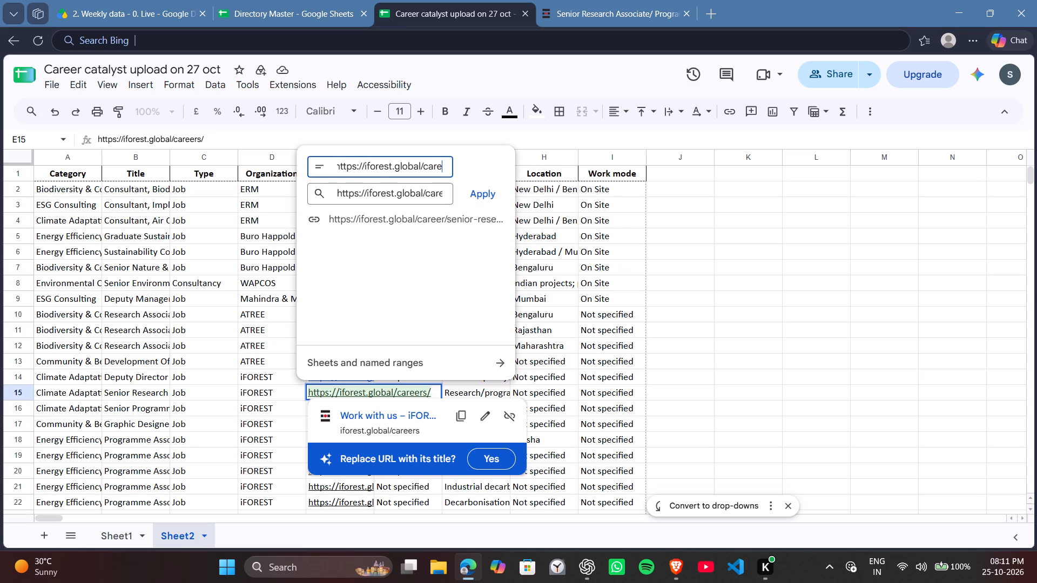
{"action": "key", "text": "ctrl+BackSpace"}
{"action": "key", "text": "ctrl+BackSpace"}
{"action": "key", "text": "ctrl+BackSpace"}
{"action": "key", "text": "ctrl+BackSpace"}
{"action": "key", "text": "ctrl+BackSpace"}
{"action": "key", "text": "ctrl+BackSpace"}
{"action": "key", "text": "ctrl+BackSpace"}
{"action": "key", "text": "ctrl+BackSpace"}
{"action": "key", "text": "ctrl+BackSpace"}
{"action": "key", "text": "ctrl+BackSpace"}
{"action": "key", "text": "ctrl+BackSpace"}
{"action": "key", "text": "ctrl+BackSpace"}
{"action": "key", "text": "ctrl+BackSpace"}
{"action": "key", "text": "ctrl+BackSpace"}
{"action": "key", "text": "ctrl+BackSpace"}
{"action": "key", "text": "ctrl+BackSpace"}
{"action": "key", "text": "ctrl+BackSpace"}
{"action": "key", "text": "ctrl+BackSpace"}
{"action": "key", "text": "ctrl+BackSpace"}
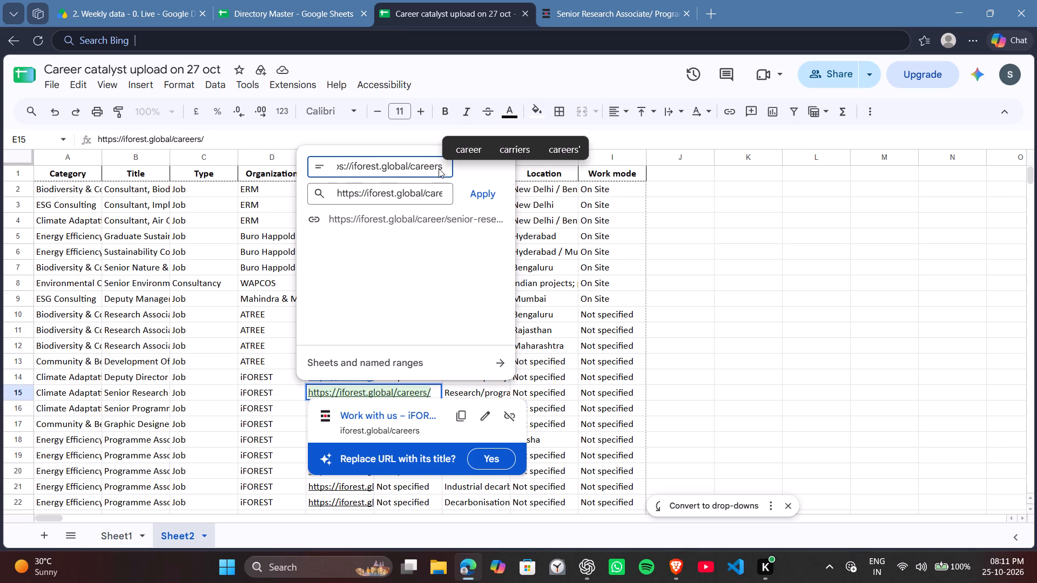
{"action": "key", "text": "ctrl+v"}
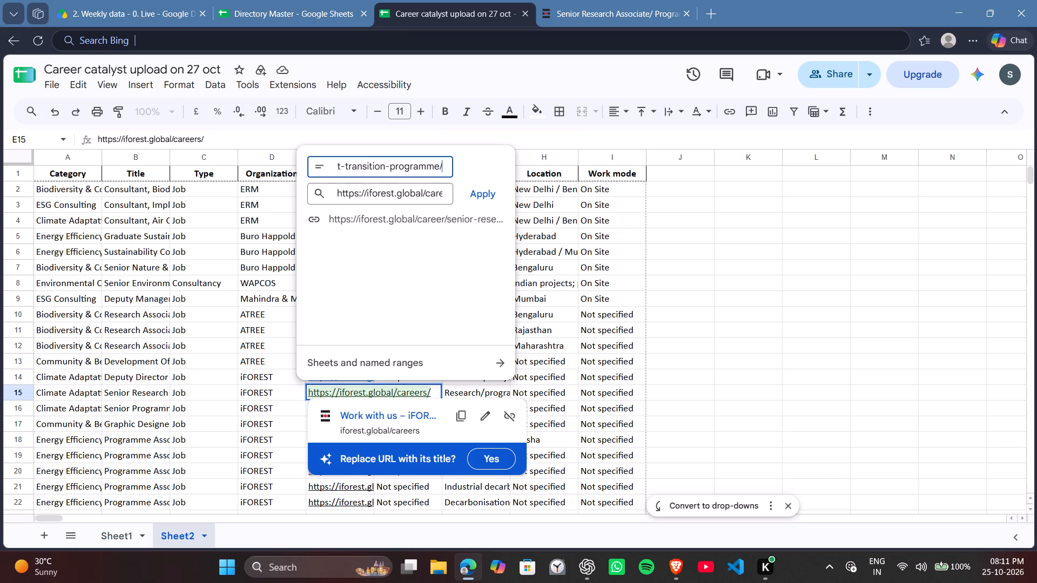
{"action": "left_click", "coordinate": [487, 200]}
{"action": "left_click", "coordinate": [671, 322]}
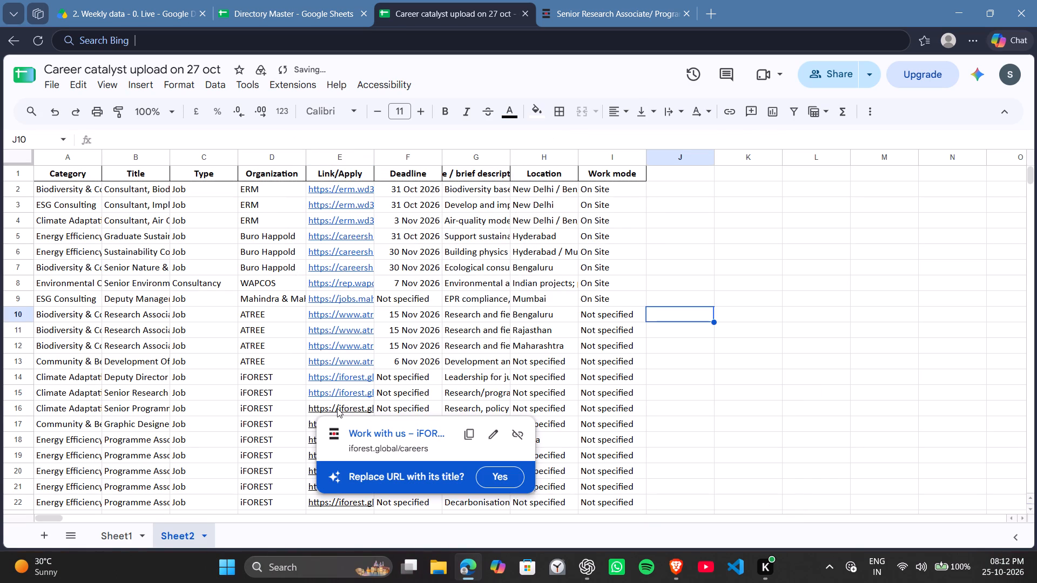
Check row 16's job title, and look through the open iFOREST Senior Research Associate/ Programme Associate posting to compare it.
{"action": "left_click", "coordinate": [142, 412]}
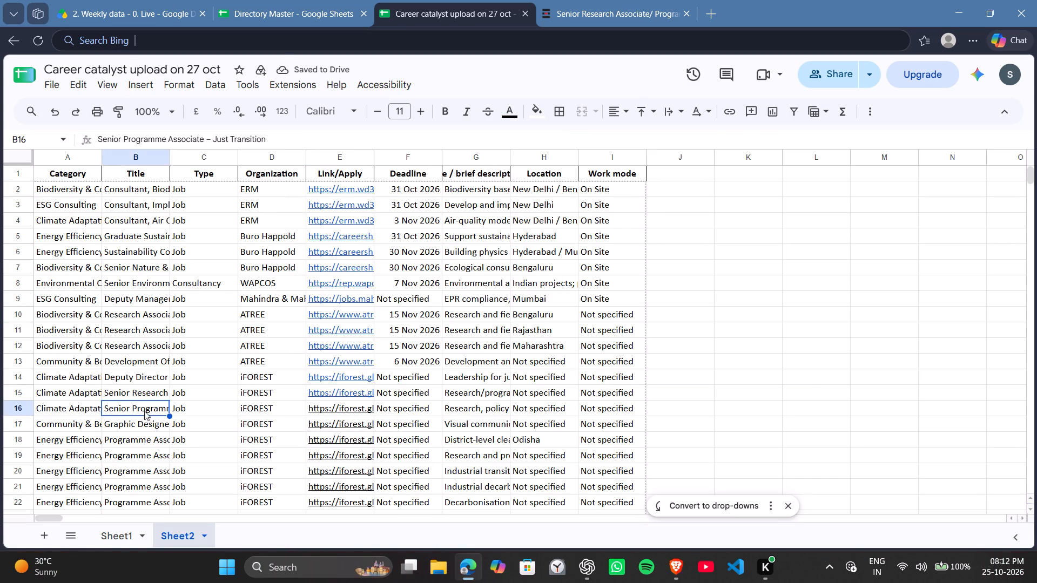
{"action": "left_click", "coordinate": [578, 18]}
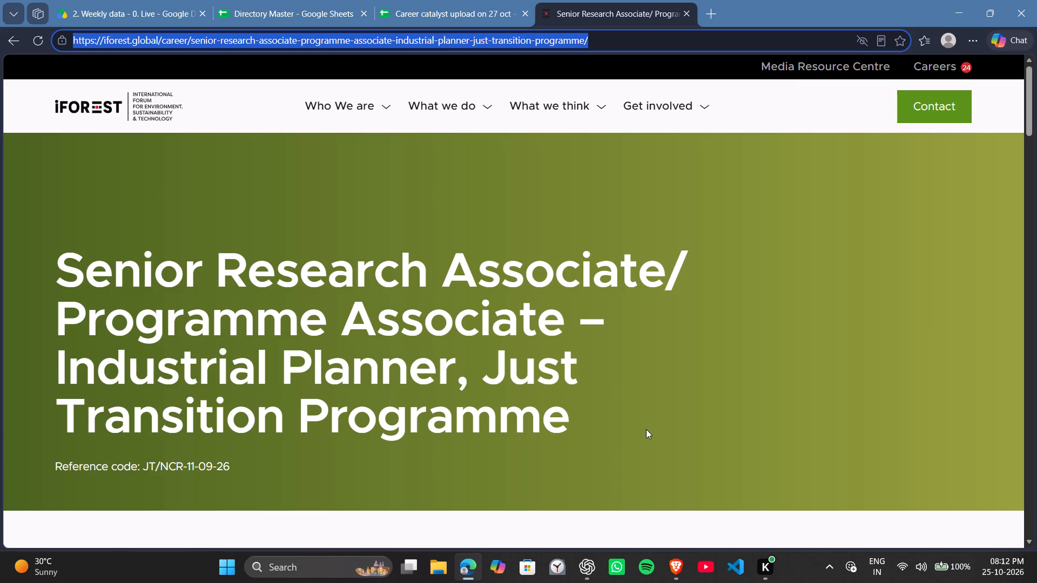
{"action": "scroll", "coordinate": [646, 429], "scroll_direction": "down", "scroll_amount": 2}
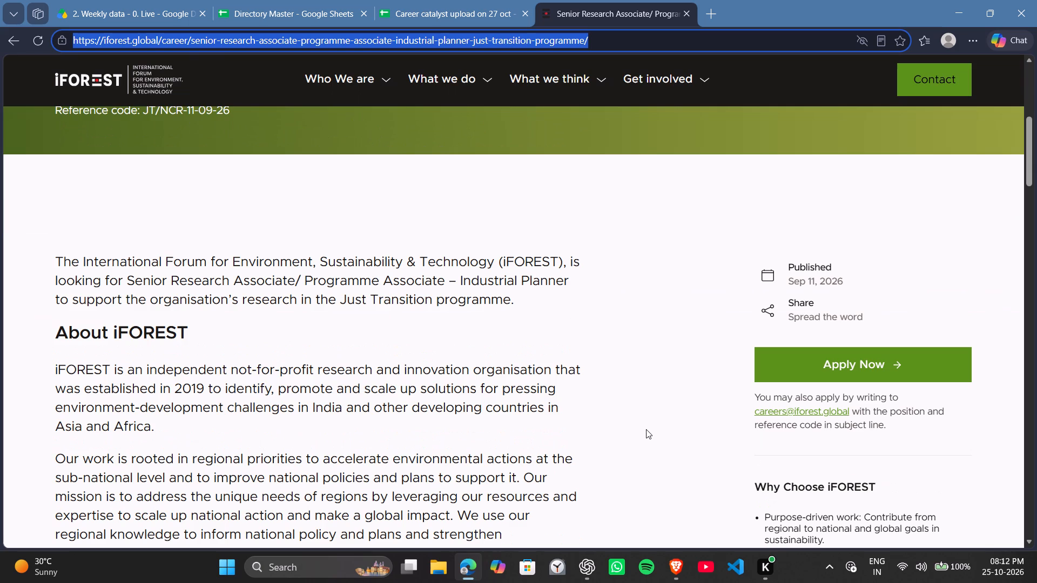
{"action": "scroll", "coordinate": [642, 437], "scroll_direction": "down", "scroll_amount": 1}
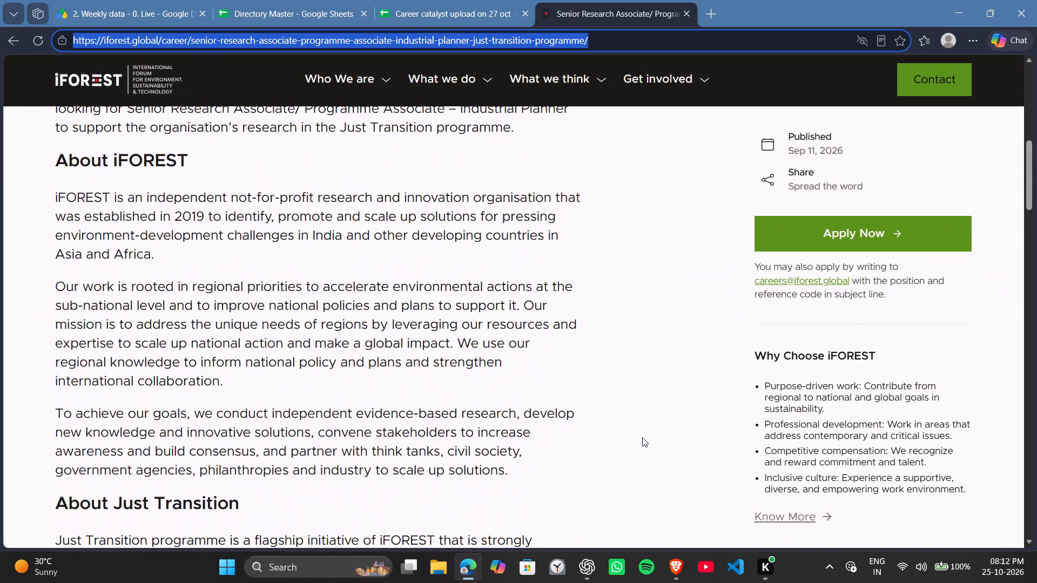
{"action": "scroll", "coordinate": [642, 437], "scroll_direction": "down", "scroll_amount": 4}
{"action": "scroll", "coordinate": [642, 437], "scroll_direction": "up", "scroll_amount": 9}
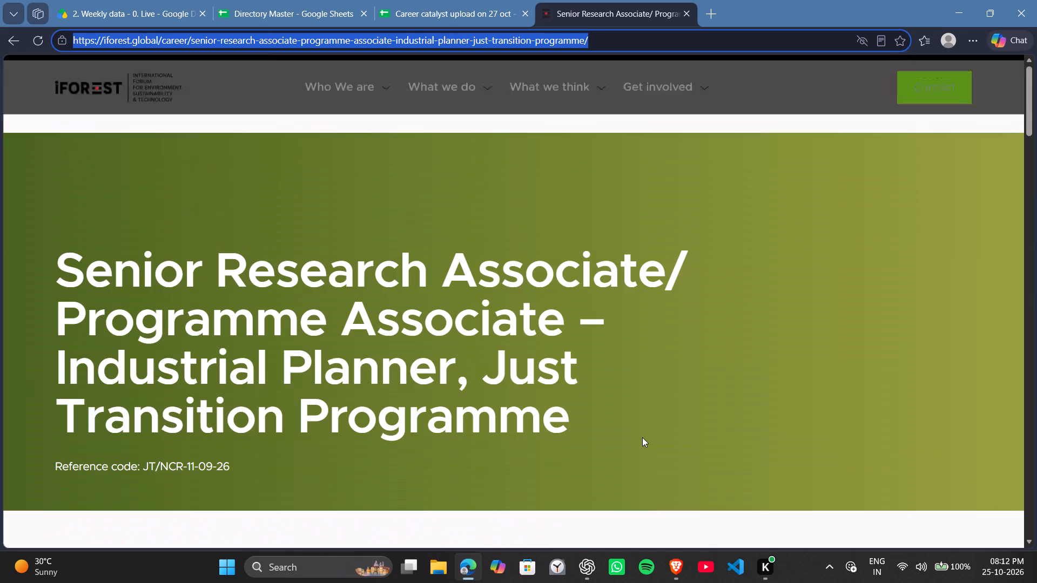
{"action": "scroll", "coordinate": [642, 437], "scroll_direction": "up", "scroll_amount": 3}
{"action": "left_click", "coordinate": [419, 0]}
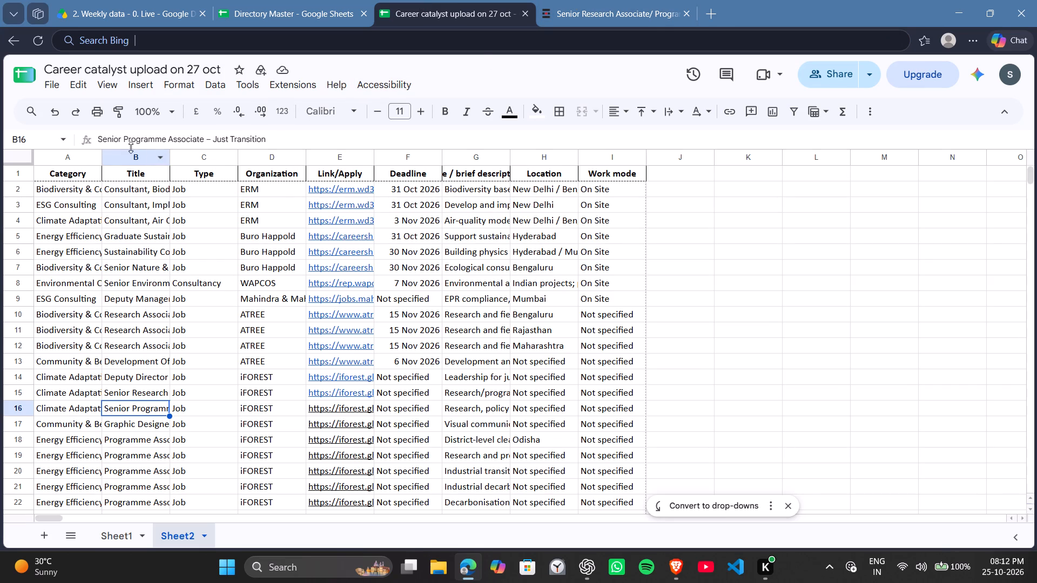
From the careers link in E16, open the iFOREST Senior Programme Associate – Just Transition posting, closing the previous posting's page, and review its details.
{"action": "left_click", "coordinate": [338, 408]}
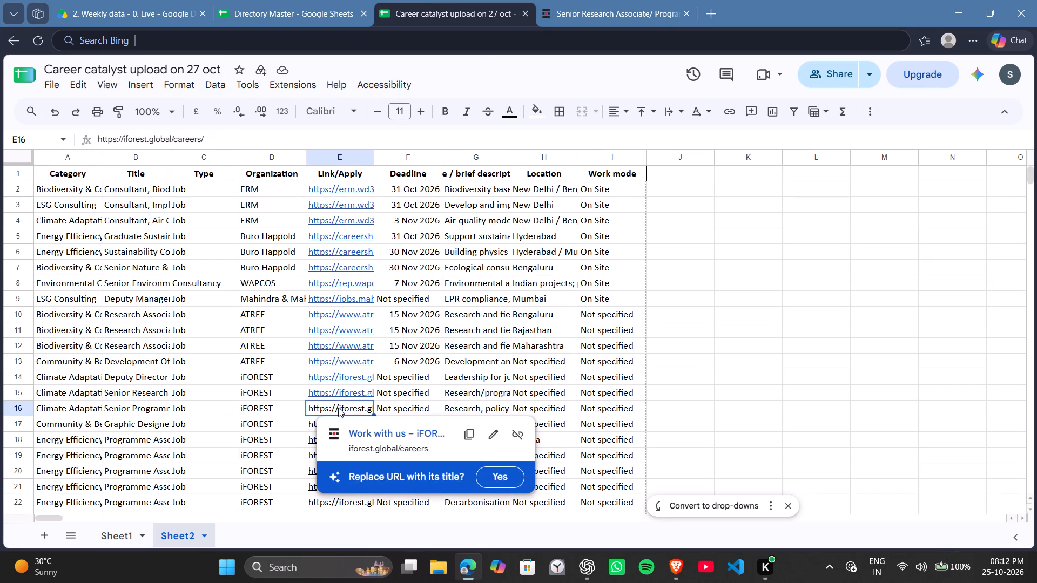
{"action": "left_click", "coordinate": [393, 432]}
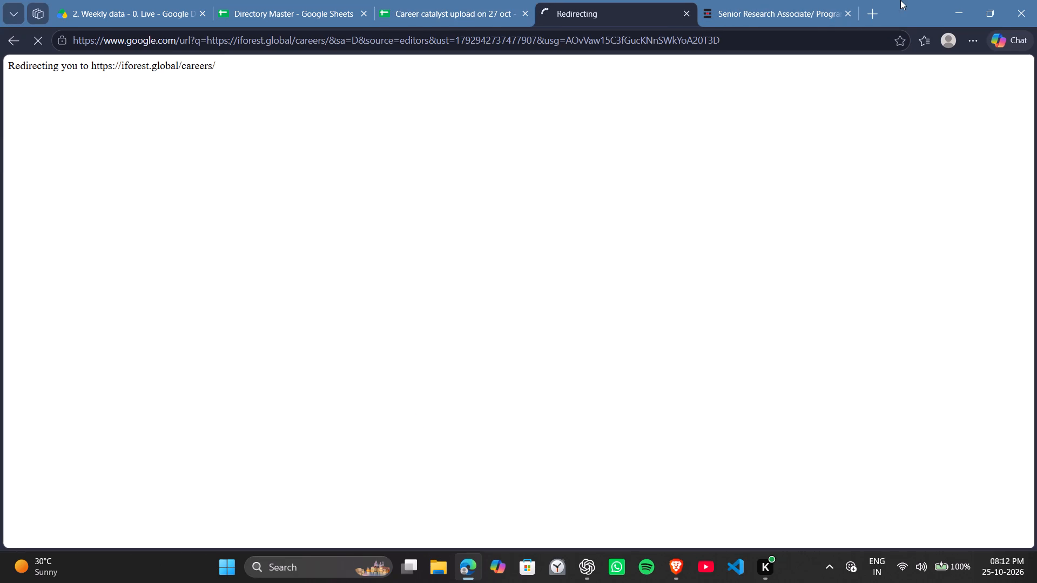
{"action": "left_click", "coordinate": [846, 15]}
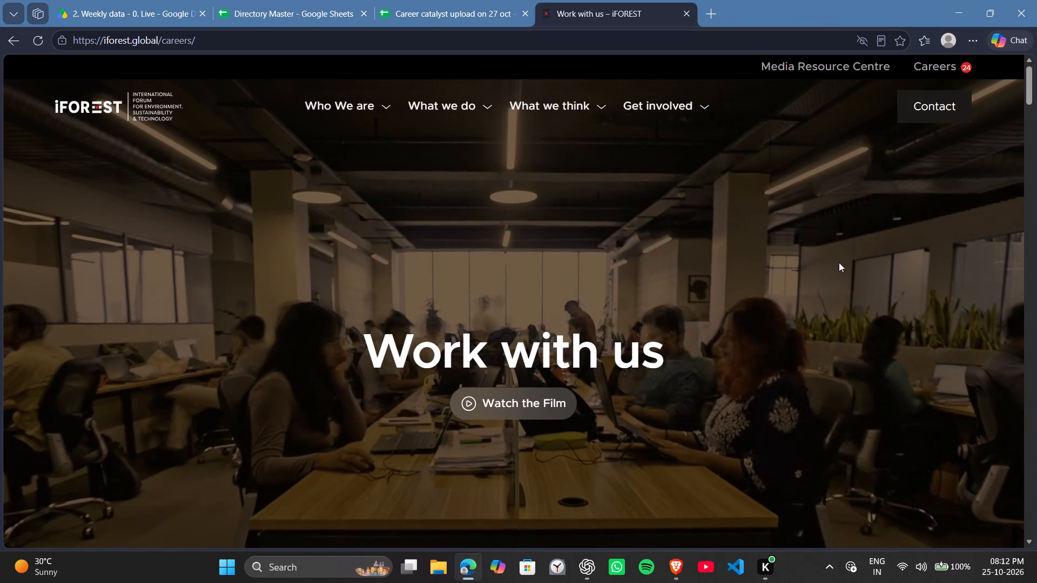
{"action": "scroll", "coordinate": [839, 262], "scroll_direction": "down", "scroll_amount": 10}
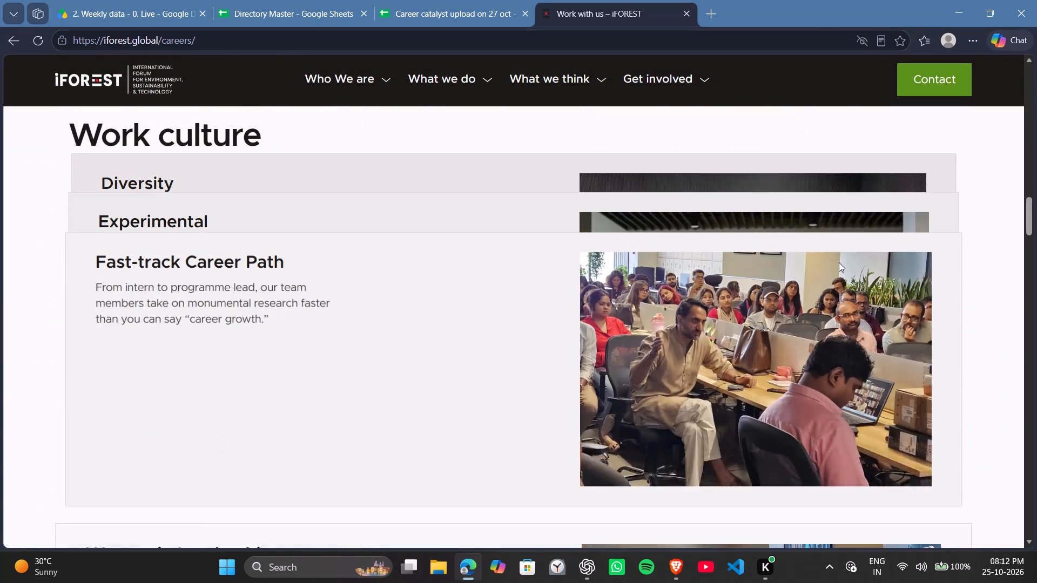
{"action": "scroll", "coordinate": [839, 262], "scroll_direction": "down", "scroll_amount": 11}
{"action": "scroll", "coordinate": [839, 262], "scroll_direction": "up", "scroll_amount": 1}
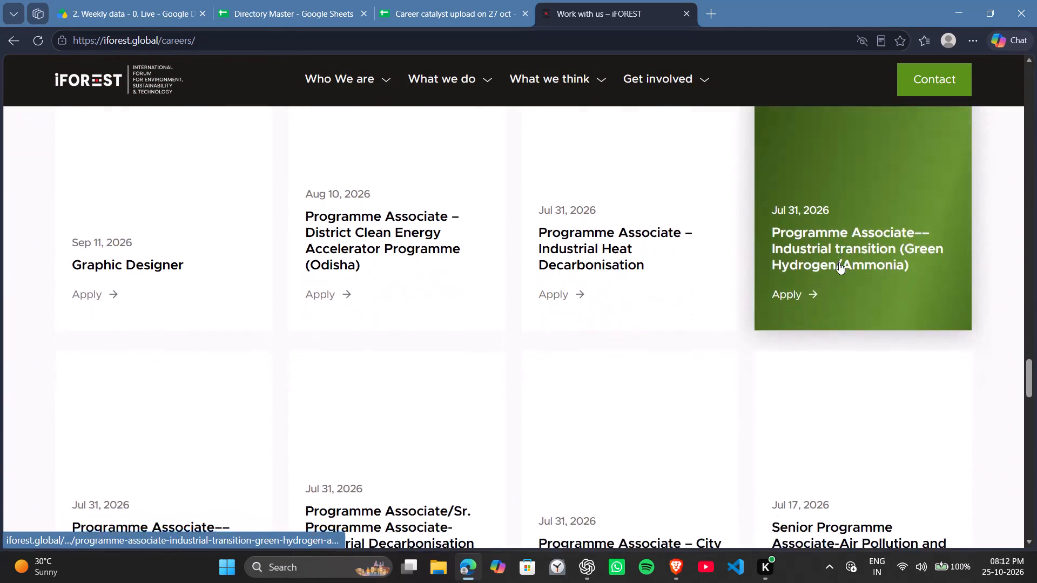
{"action": "scroll", "coordinate": [839, 262], "scroll_direction": "up", "scroll_amount": 3}
{"action": "scroll", "coordinate": [819, 262], "scroll_direction": "down", "scroll_amount": 1}
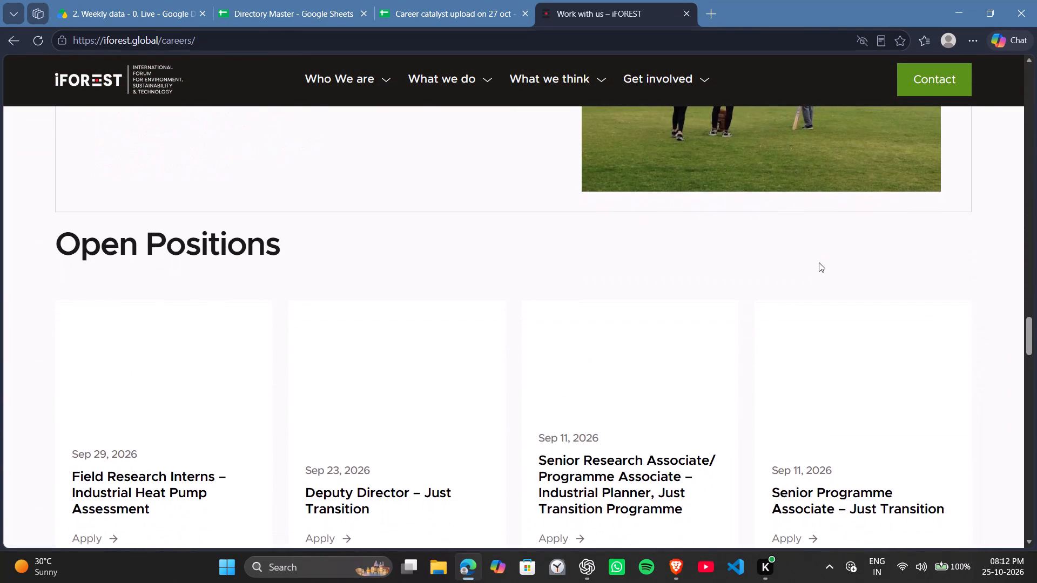
{"action": "left_click", "coordinate": [463, 12]}
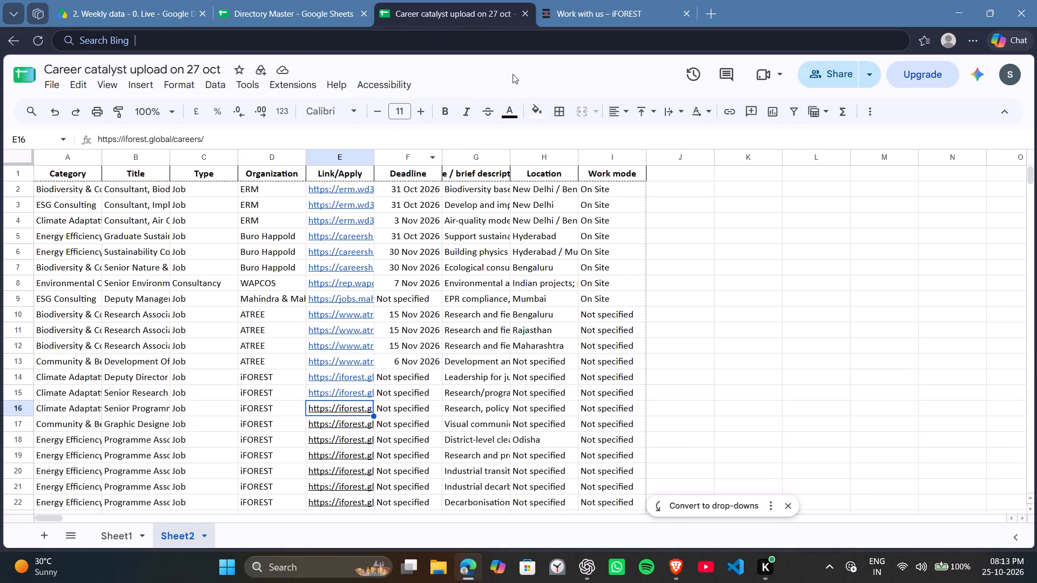
{"action": "left_click", "coordinate": [561, 1]}
{"action": "left_click", "coordinate": [795, 523]}
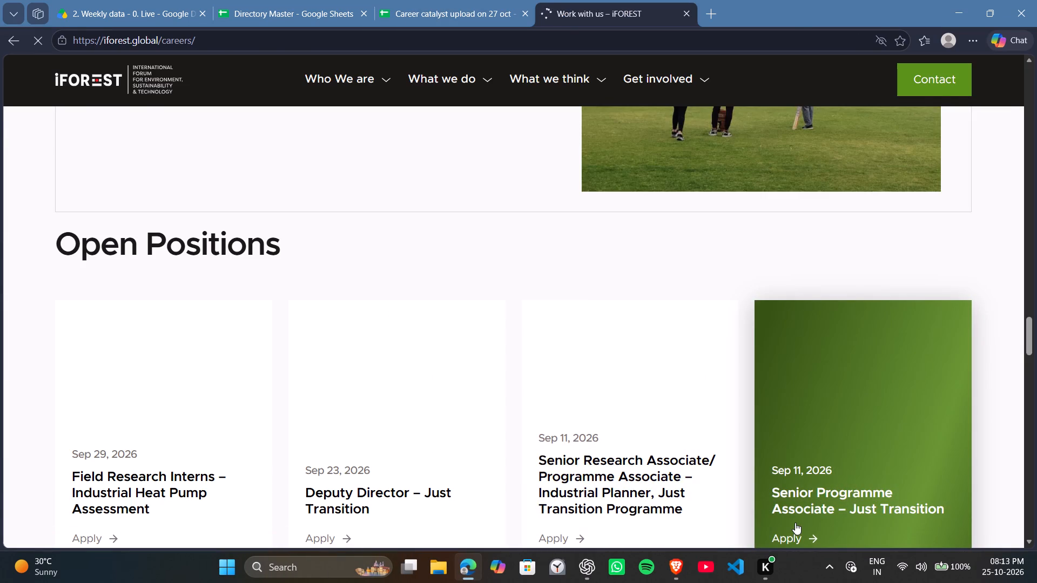
{"action": "scroll", "coordinate": [258, 371], "scroll_direction": "down", "scroll_amount": 2}
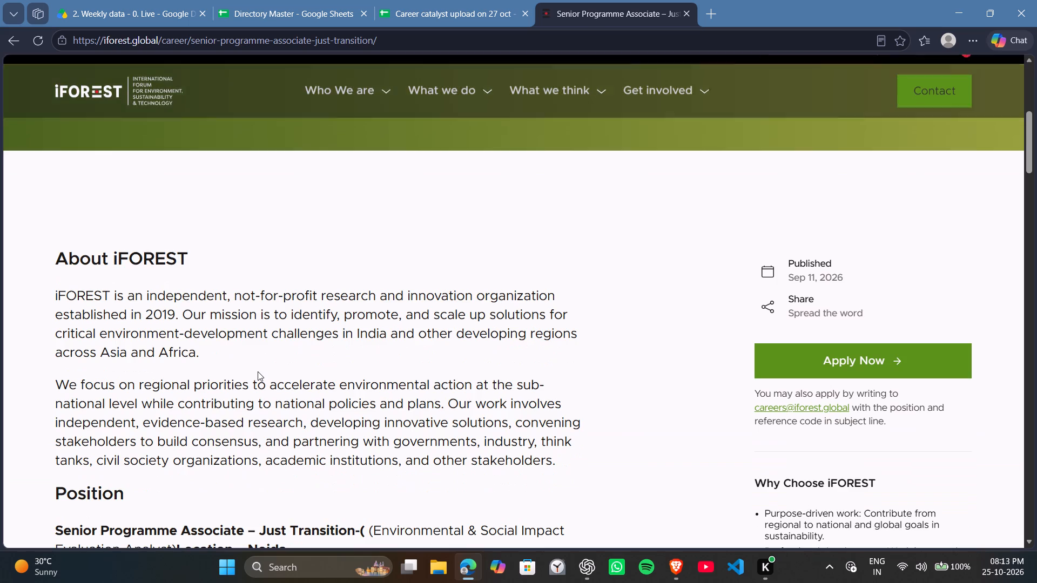
{"action": "scroll", "coordinate": [258, 371], "scroll_direction": "down", "scroll_amount": 2}
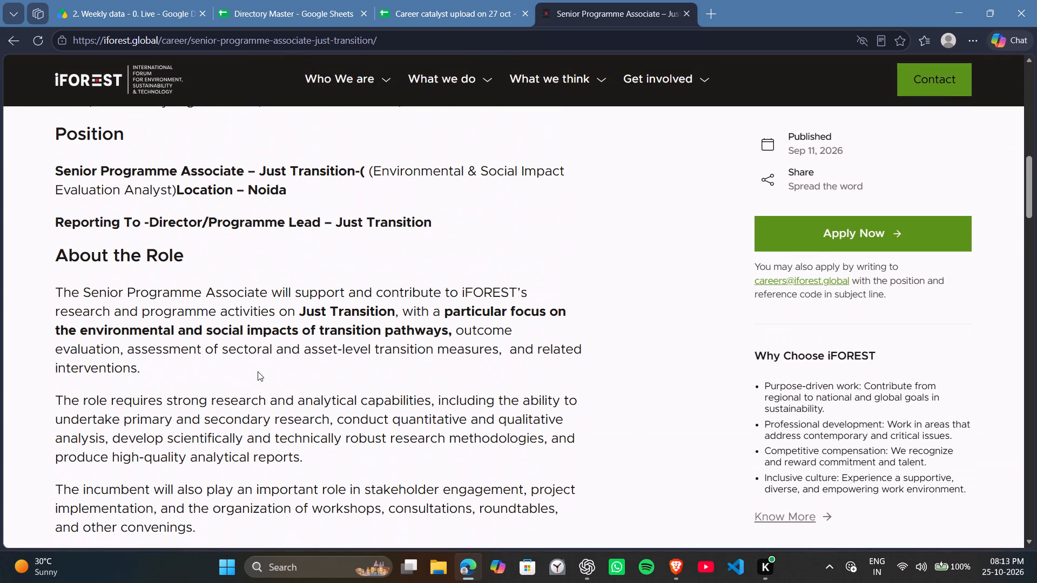
{"action": "scroll", "coordinate": [371, 347], "scroll_direction": "up", "scroll_amount": 6}
{"action": "left_click", "coordinate": [509, 30]}
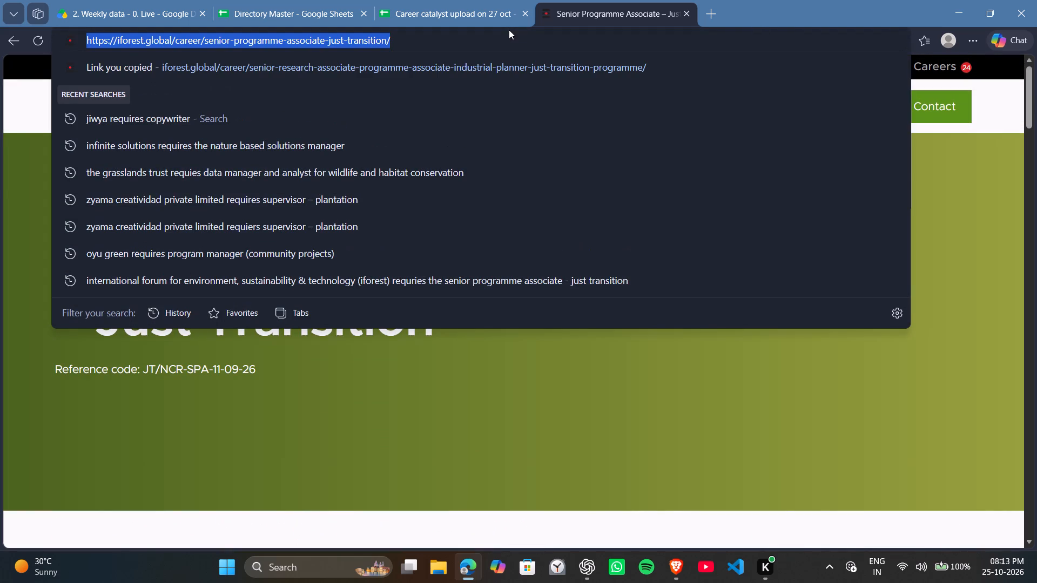
{"action": "key", "text": "ctrl+c"}
{"action": "left_click", "coordinate": [421, 16]}
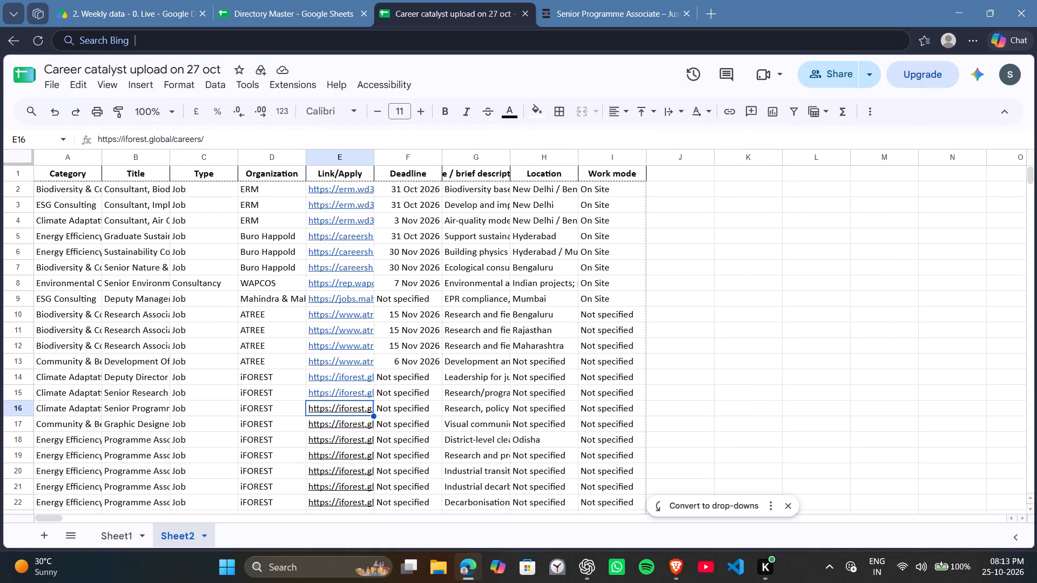
{"action": "left_click_drag", "start_coordinate": [200, 135], "coordinate": [109, 146]}
{"action": "left_click", "coordinate": [208, 136]}
{"action": "left_click_drag", "start_coordinate": [208, 136], "coordinate": [196, 136]}
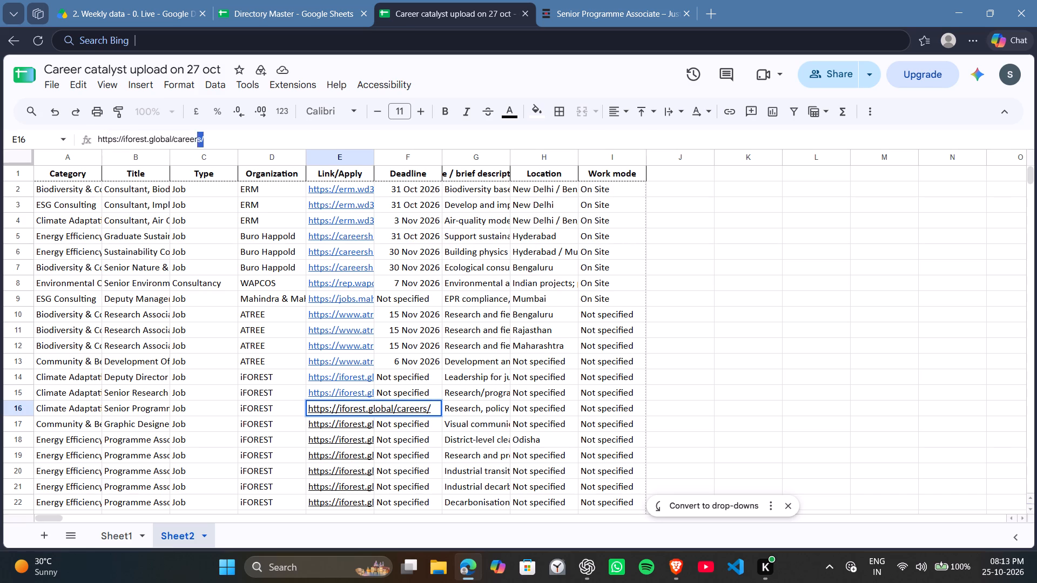
{"action": "left_click_drag", "start_coordinate": [196, 136], "coordinate": [89, 137]}
{"action": "key", "text": "BackSpace"}
{"action": "key", "text": "ctrl+v"}
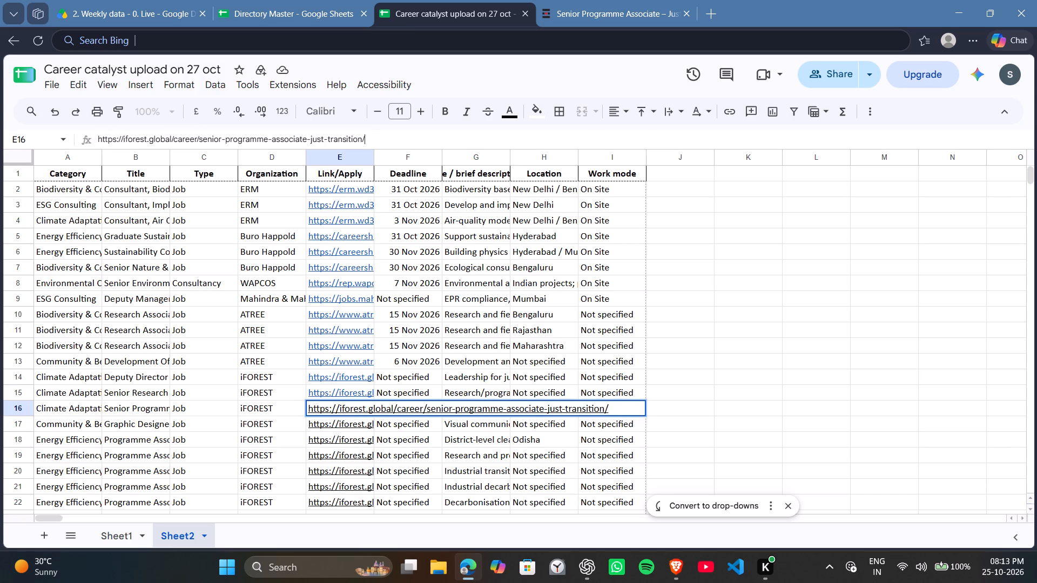
{"action": "key", "text": "Return"}
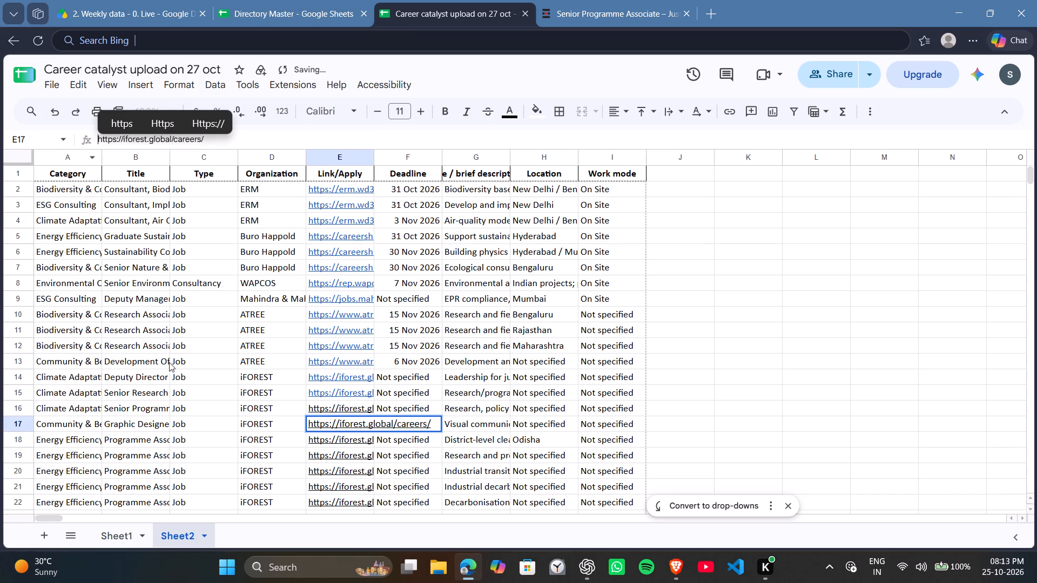
Hyperlink cell E16 to the same Senior Programme Associate – Just Transition posting URL.
{"action": "left_click", "coordinate": [341, 407]}
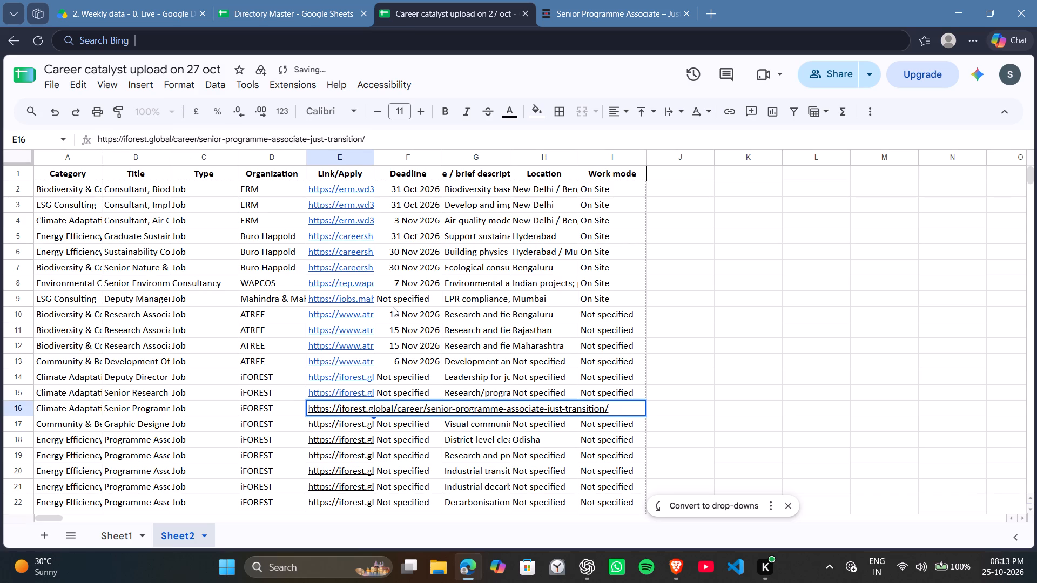
{"action": "key", "text": "ctrl+k"}
{"action": "left_click", "coordinate": [356, 176]}
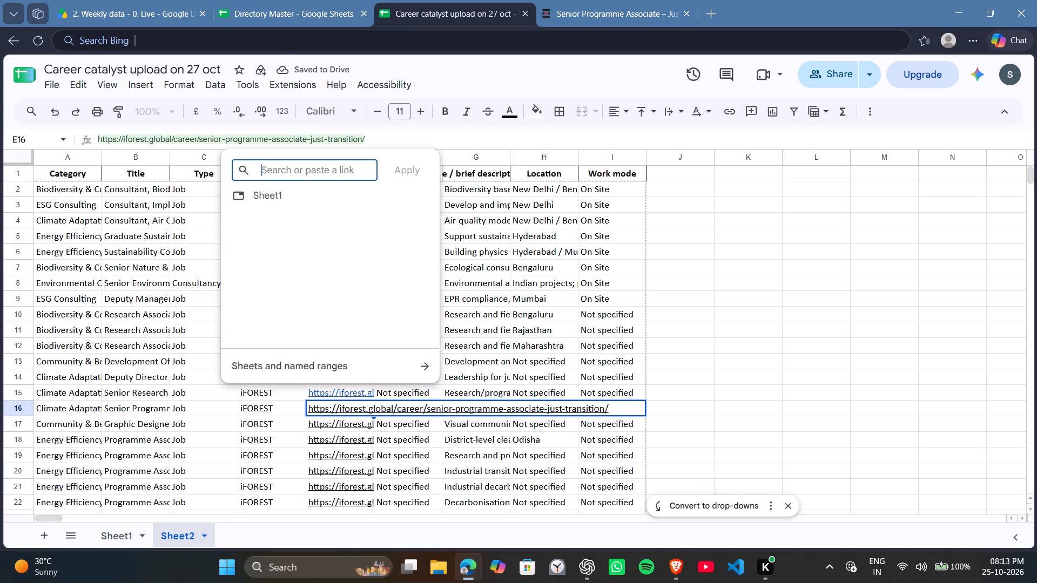
{"action": "key", "text": "ctrl+v"}
{"action": "left_click", "coordinate": [401, 168]}
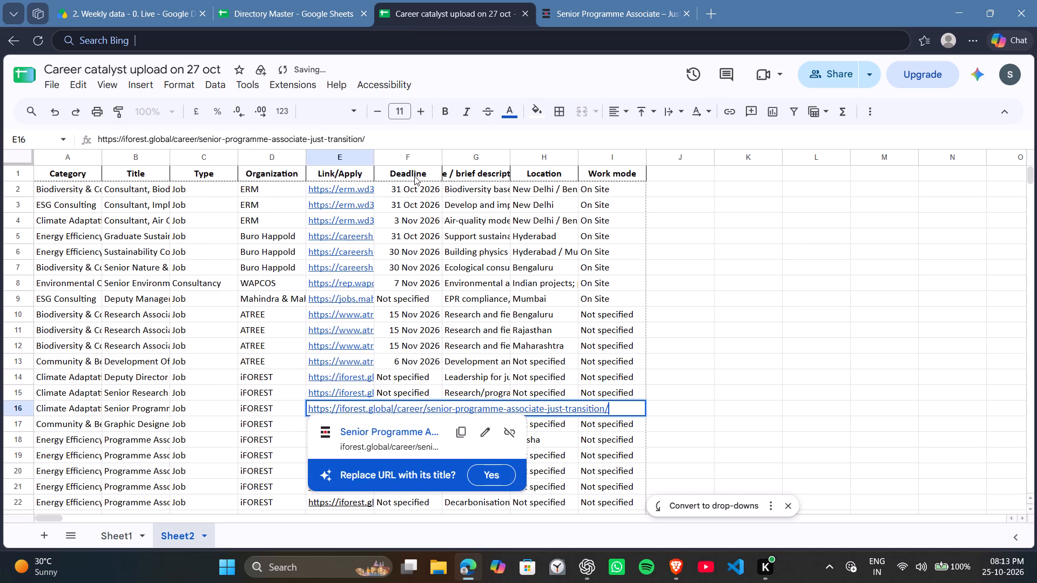
{"action": "left_click", "coordinate": [690, 376]}
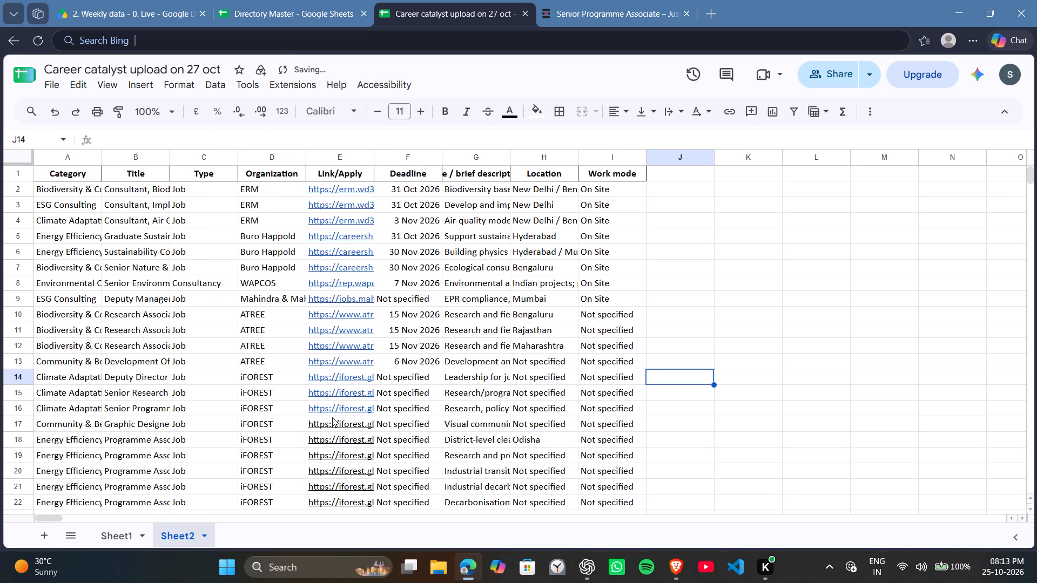
For row 17, return to the iFOREST careers page, open the Graphic Designer posting under Open Positions and review its details.
{"action": "left_click", "coordinate": [332, 419]}
{"action": "left_click", "coordinate": [594, 22]}
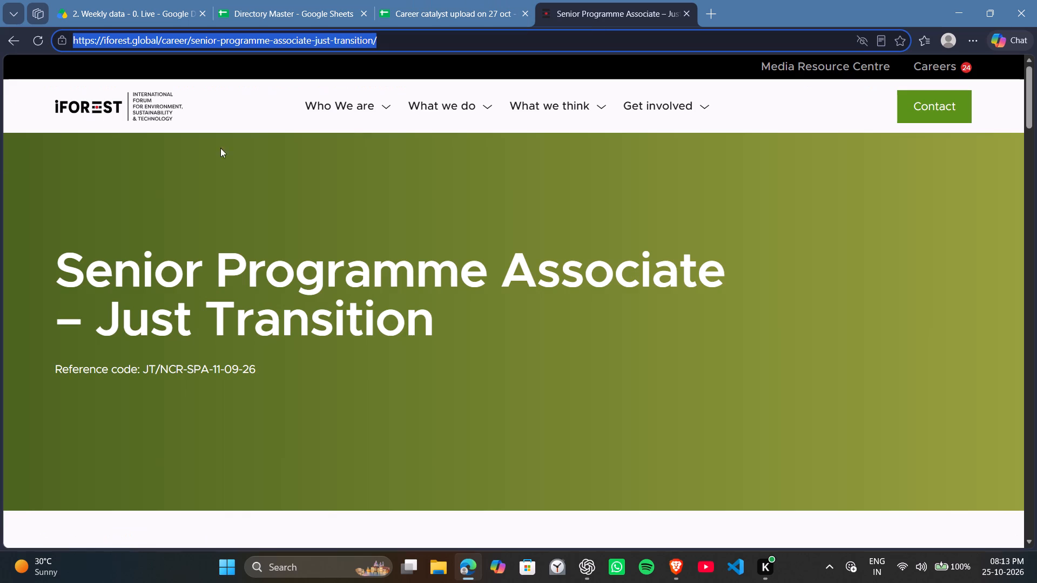
{"action": "left_click", "coordinate": [11, 48]}
{"action": "scroll", "coordinate": [460, 457], "scroll_direction": "down", "scroll_amount": 1}
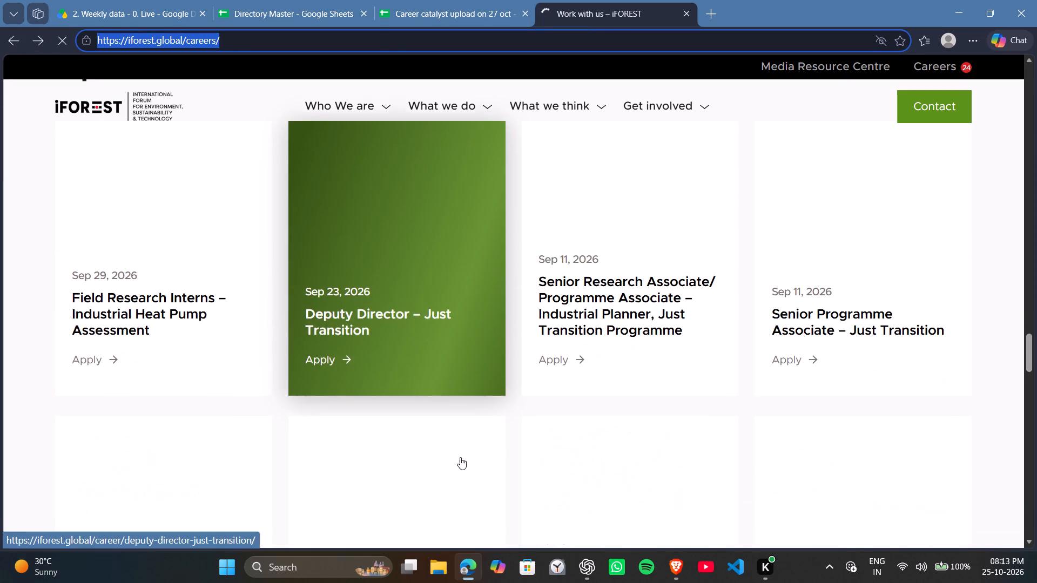
{"action": "scroll", "coordinate": [518, 436], "scroll_direction": "down", "scroll_amount": 1}
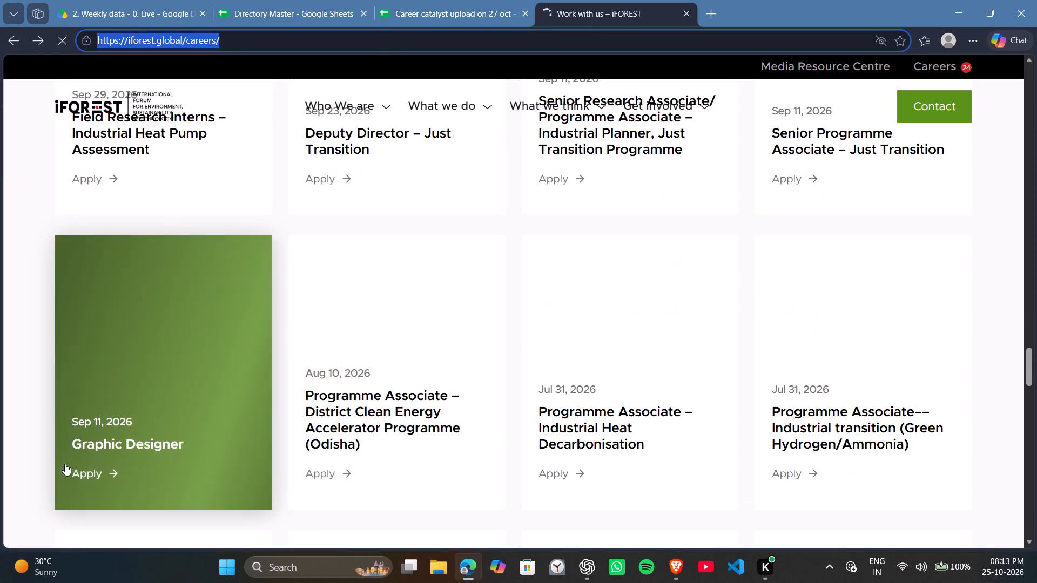
{"action": "left_click", "coordinate": [118, 465]}
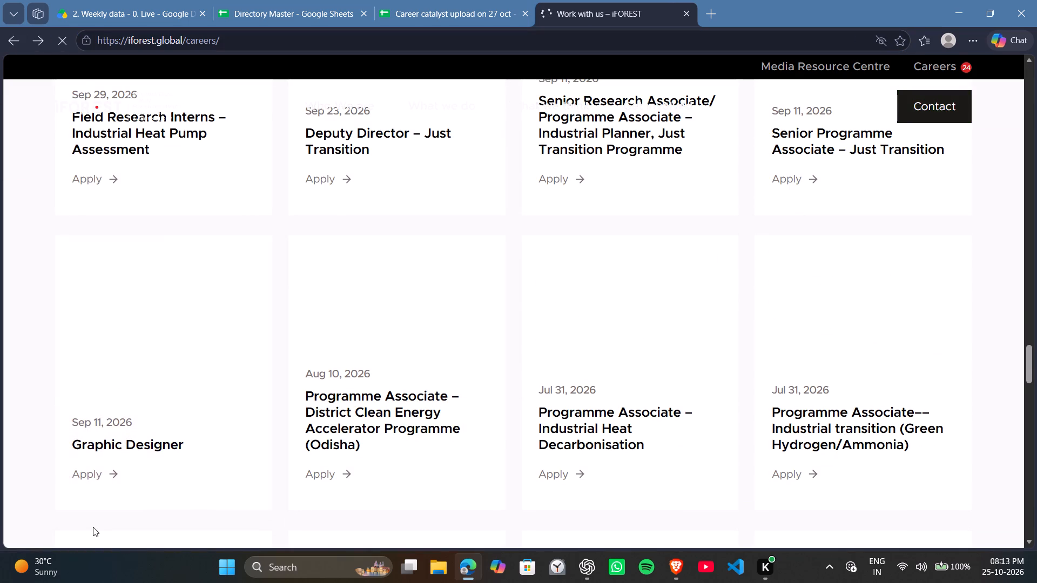
{"action": "scroll", "coordinate": [447, 422], "scroll_direction": "down", "scroll_amount": 1}
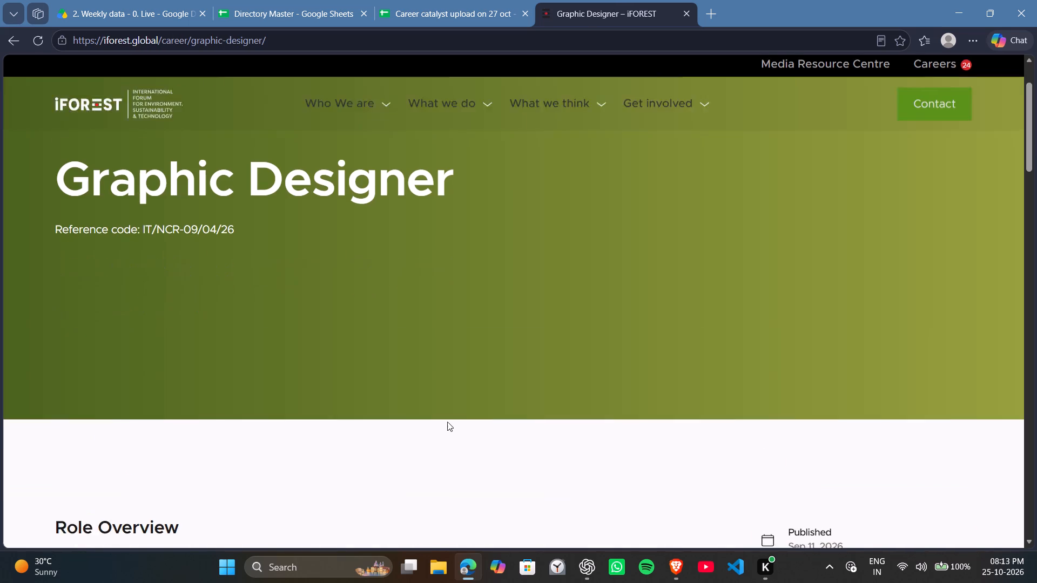
{"action": "scroll", "coordinate": [447, 422], "scroll_direction": "down", "scroll_amount": 3}
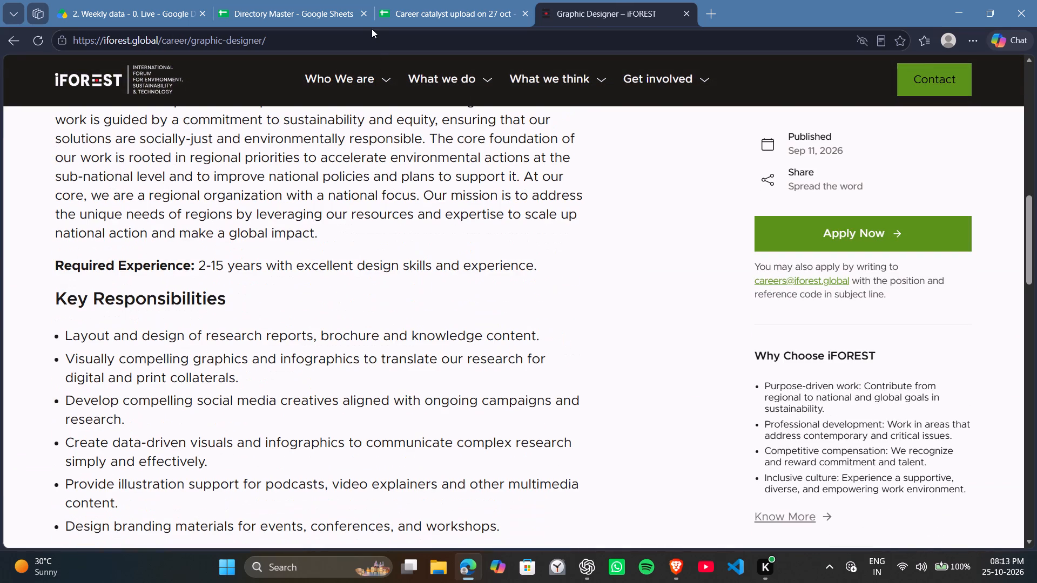
{"action": "left_click", "coordinate": [378, 35]}
{"action": "key", "text": "ctrl+c"}
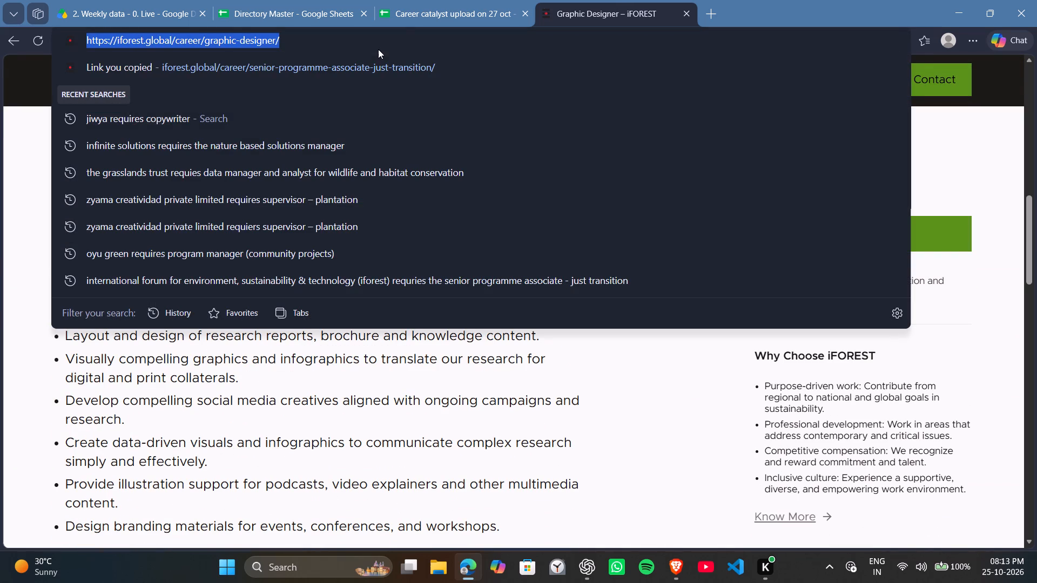
{"action": "left_click", "coordinate": [421, 0]}
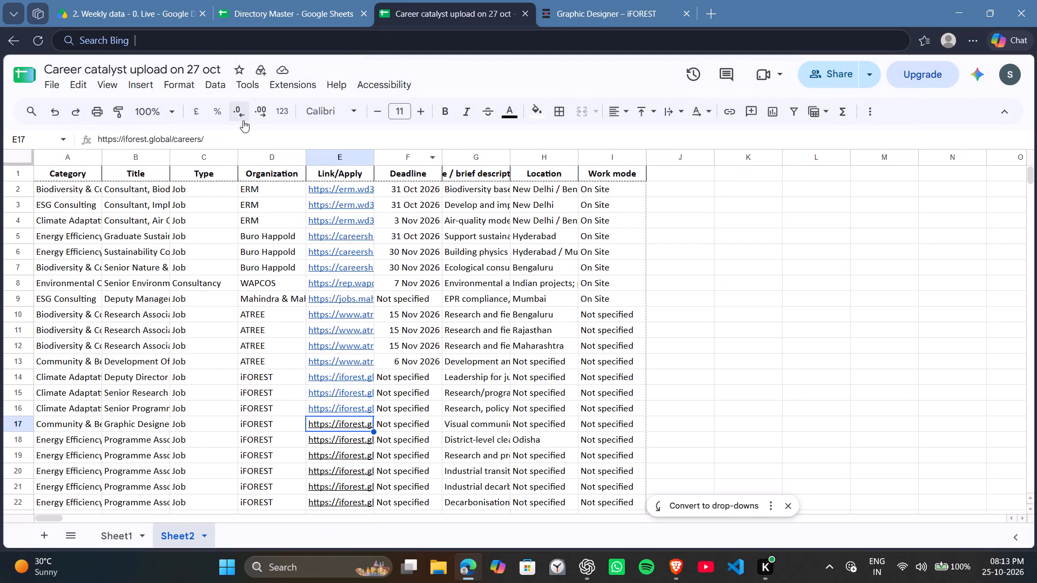
{"action": "left_click_drag", "start_coordinate": [214, 139], "coordinate": [94, 139]}
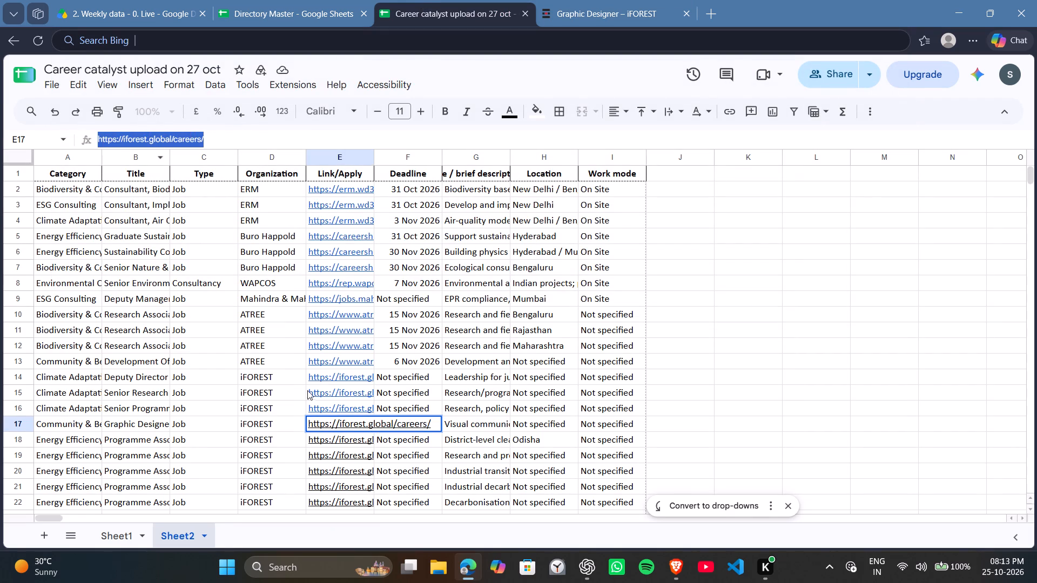
{"action": "key", "text": "ctrl+k"}
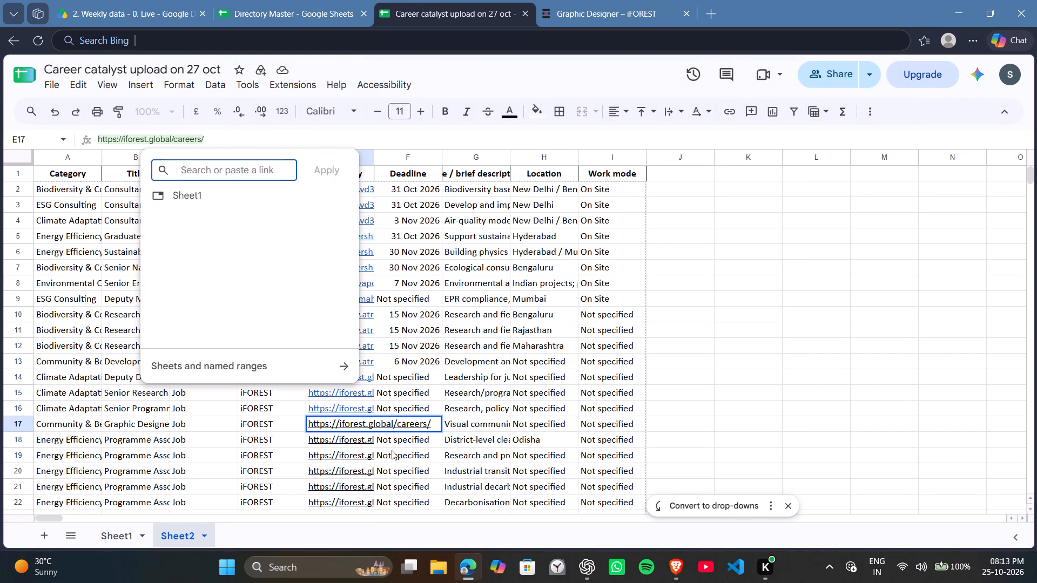
{"action": "left_click", "coordinate": [260, 158]}
{"action": "left_click", "coordinate": [277, 182]}
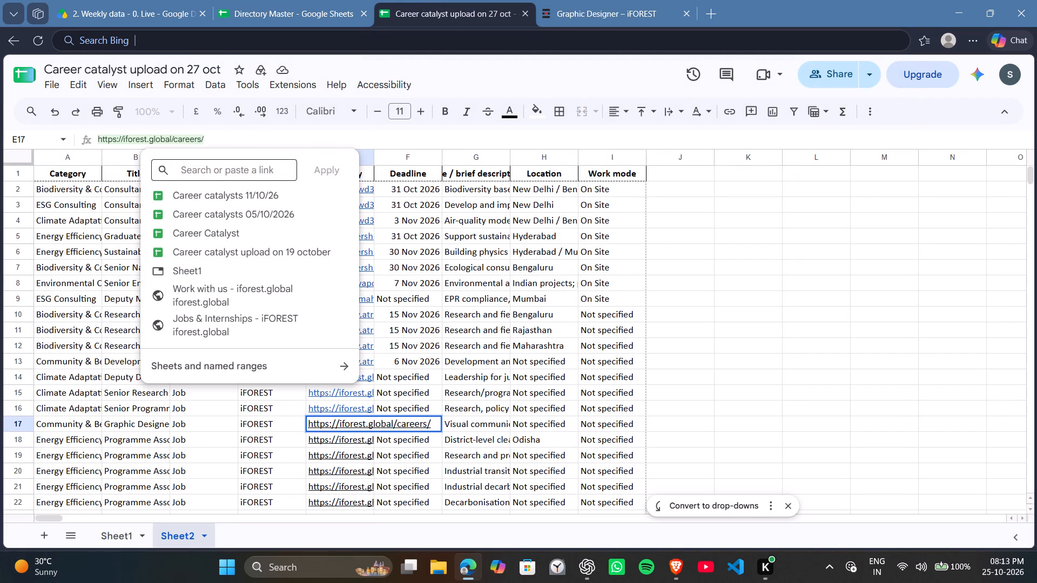
{"action": "left_click", "coordinate": [276, 172]}
{"action": "key", "text": "ctrl+v"}
{"action": "left_click", "coordinate": [332, 170]}
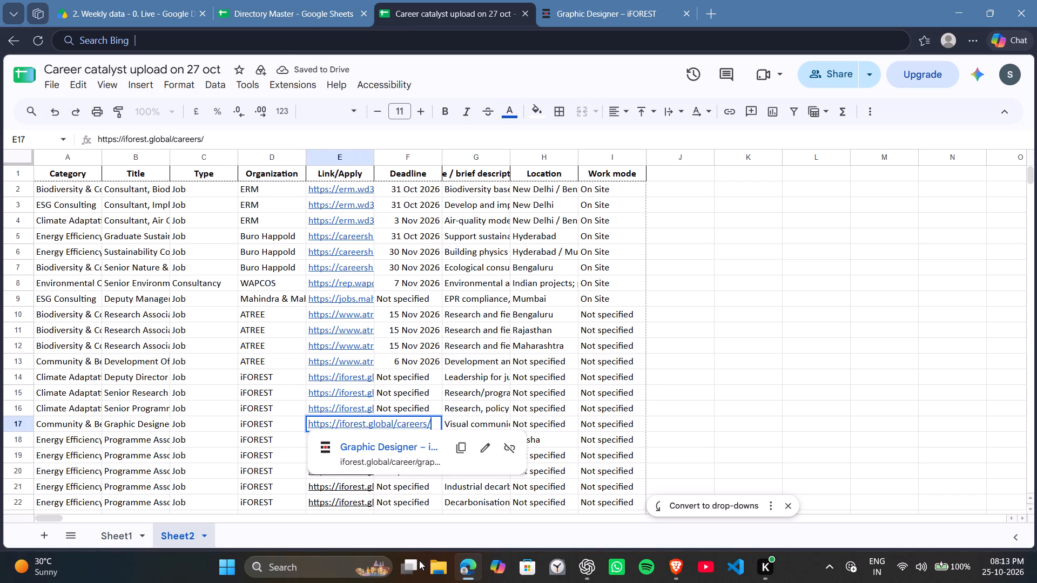
{"action": "left_click_drag", "start_coordinate": [435, 425], "coordinate": [299, 423]}
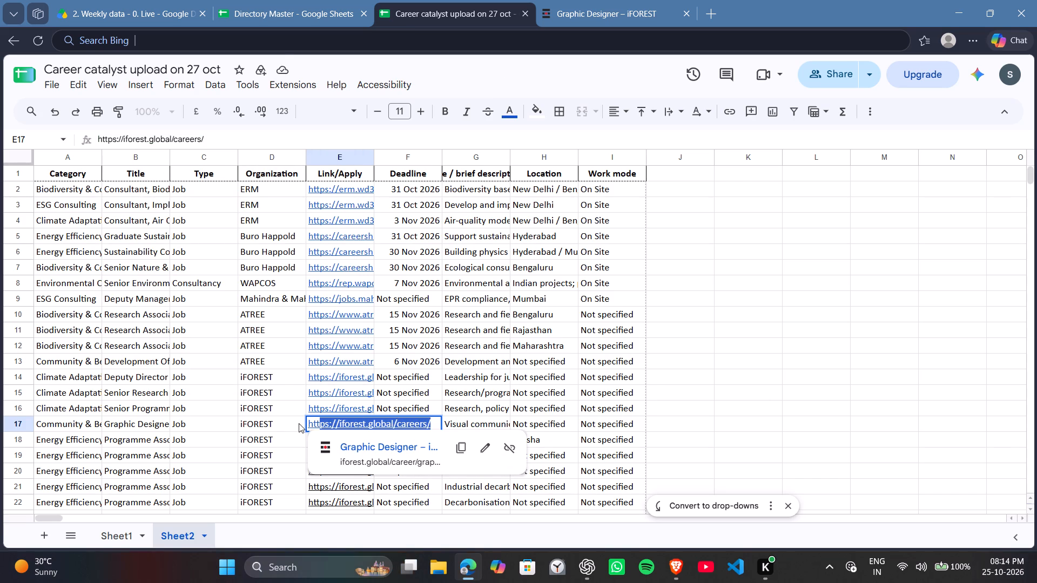
{"action": "left_click_drag", "start_coordinate": [299, 423], "coordinate": [297, 423]}
{"action": "key", "text": "BackSpace"}
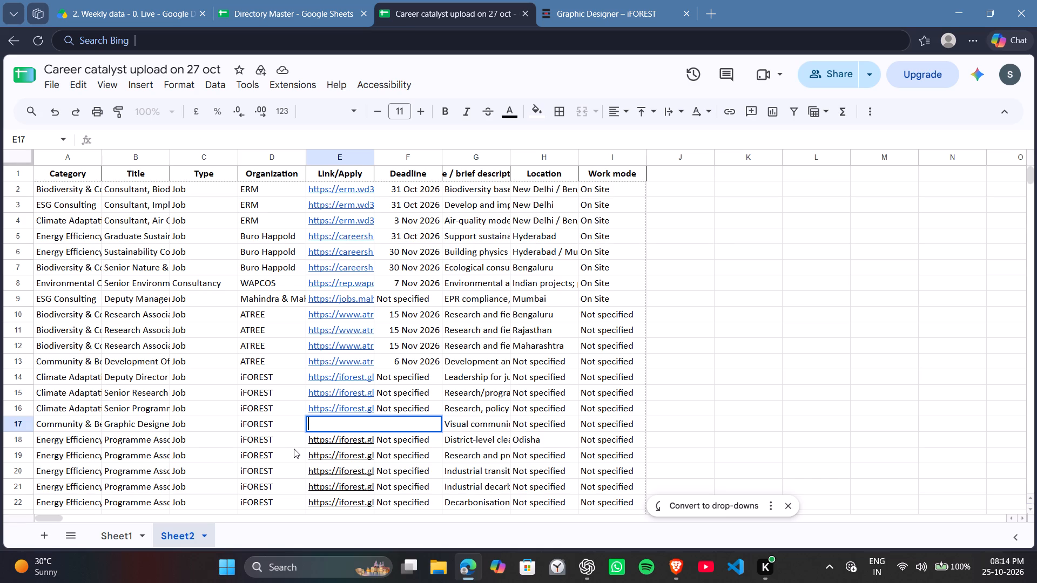
{"action": "key", "text": "ctrl+v"}
{"action": "key", "text": "Return"}
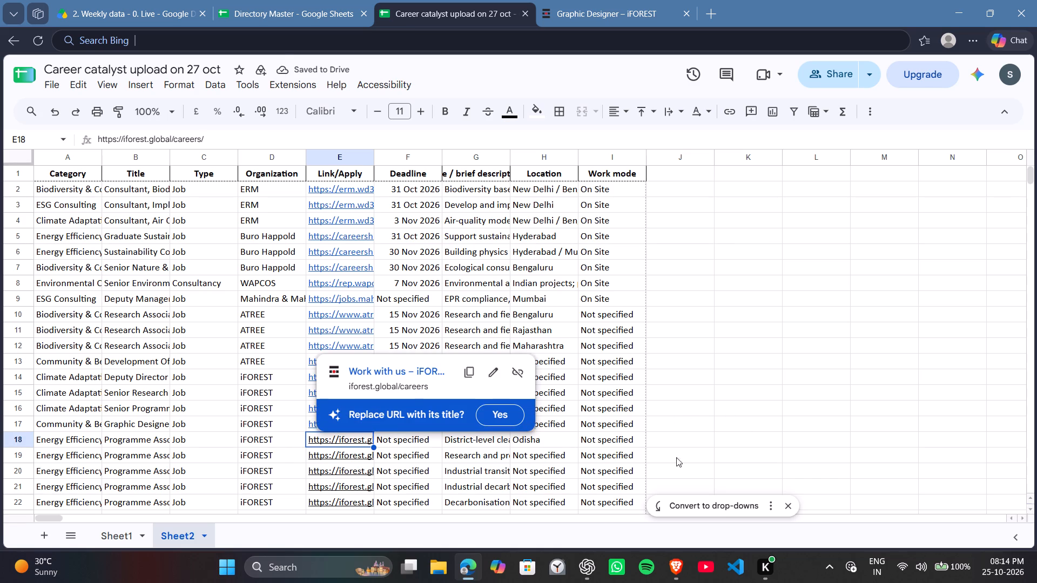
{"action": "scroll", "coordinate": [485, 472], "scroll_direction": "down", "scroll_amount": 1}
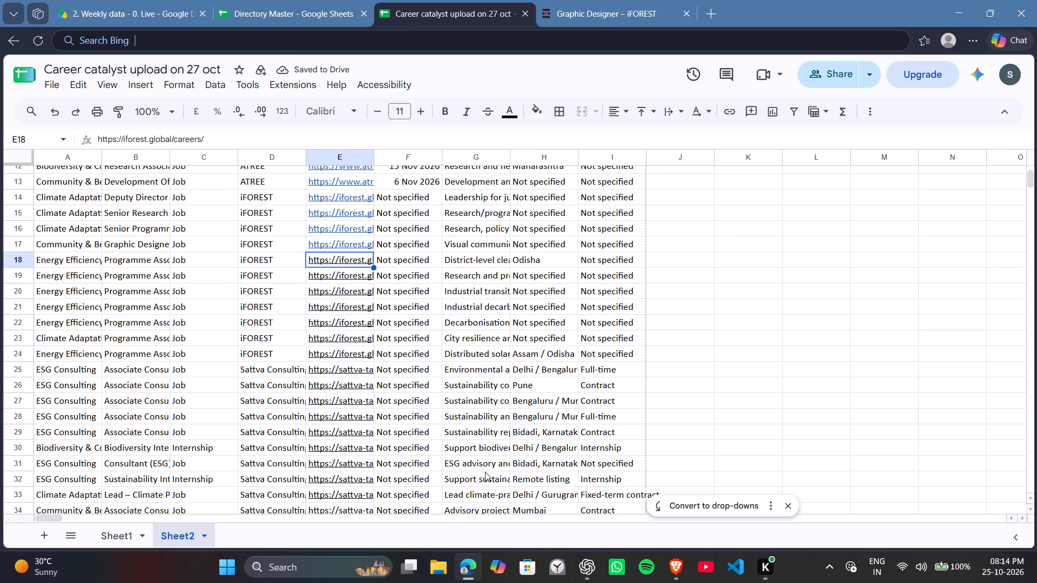
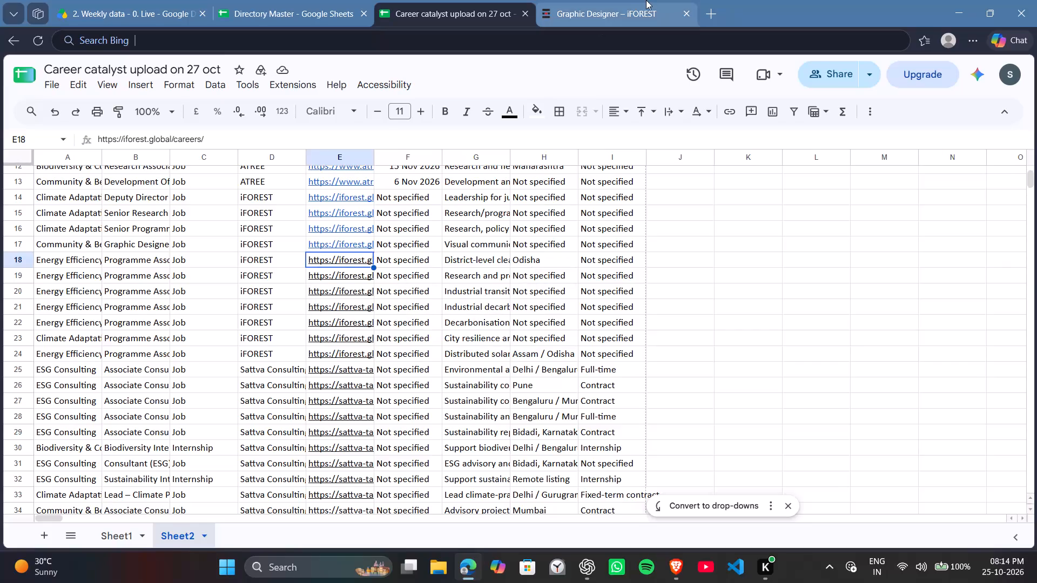
For row 18, return to the iFOREST careers page, open the Programme Associate – District Clean Energy Accelerator Programme (Odisha) posting and copy its URL.
{"action": "left_click", "coordinate": [646, 0]}
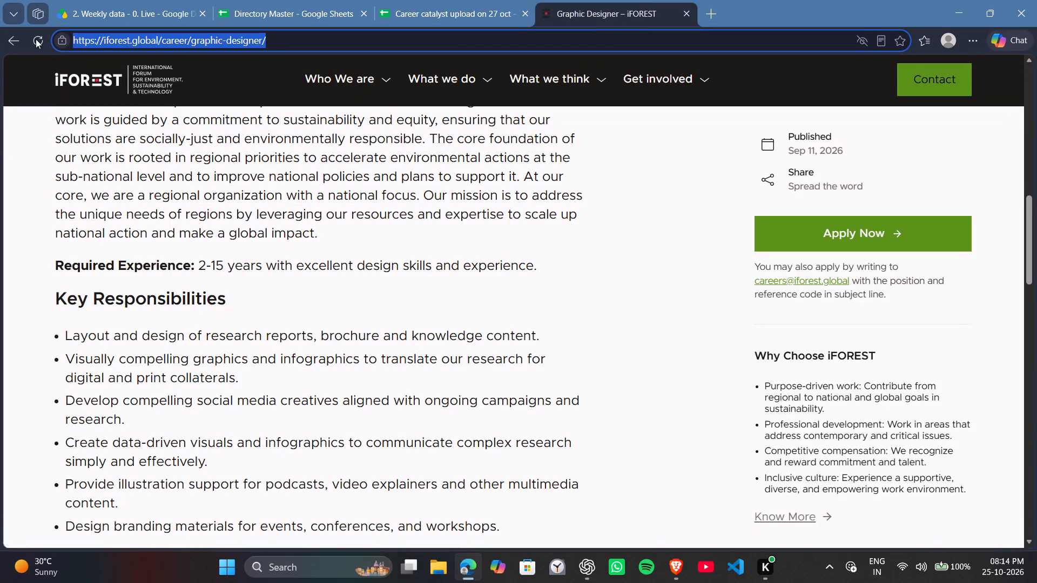
{"action": "left_click", "coordinate": [16, 50]}
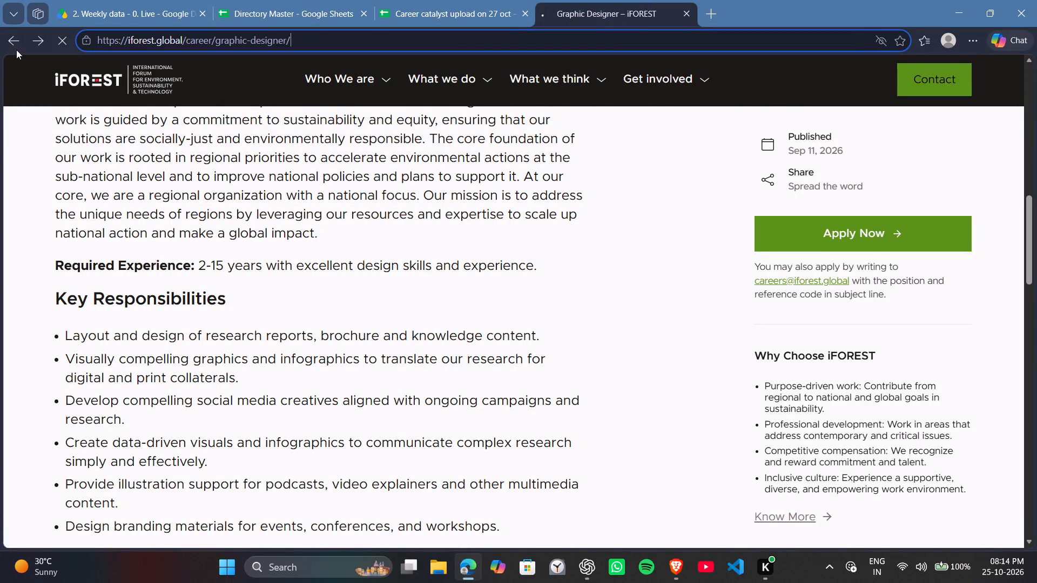
{"action": "left_click", "coordinate": [398, 440]}
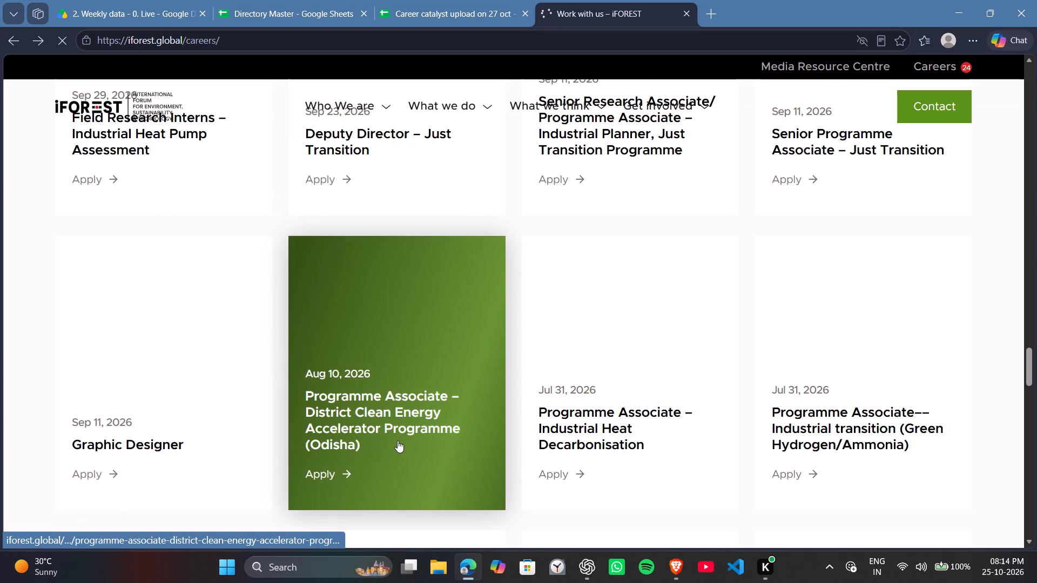
{"action": "scroll", "coordinate": [398, 440], "scroll_direction": "down", "scroll_amount": 1}
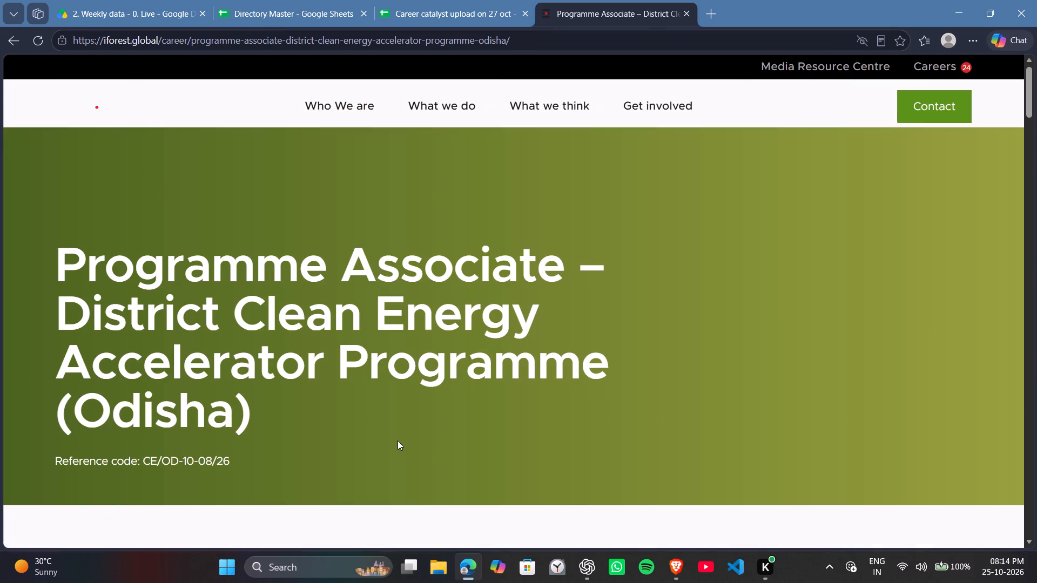
{"action": "scroll", "coordinate": [398, 440], "scroll_direction": "down", "scroll_amount": 3}
{"action": "scroll", "coordinate": [398, 440], "scroll_direction": "up", "scroll_amount": 6}
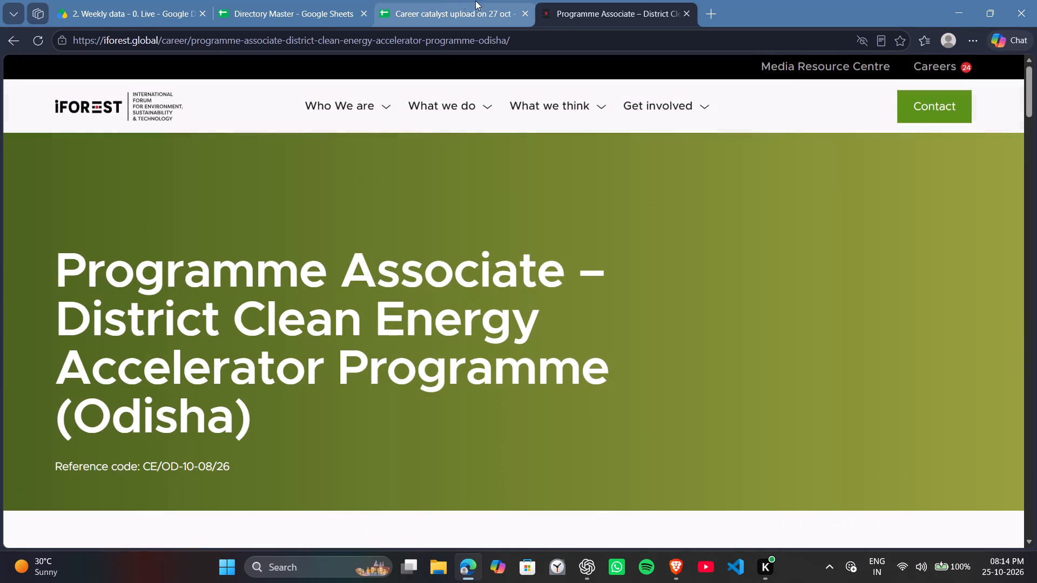
{"action": "left_click", "coordinate": [522, 38]}
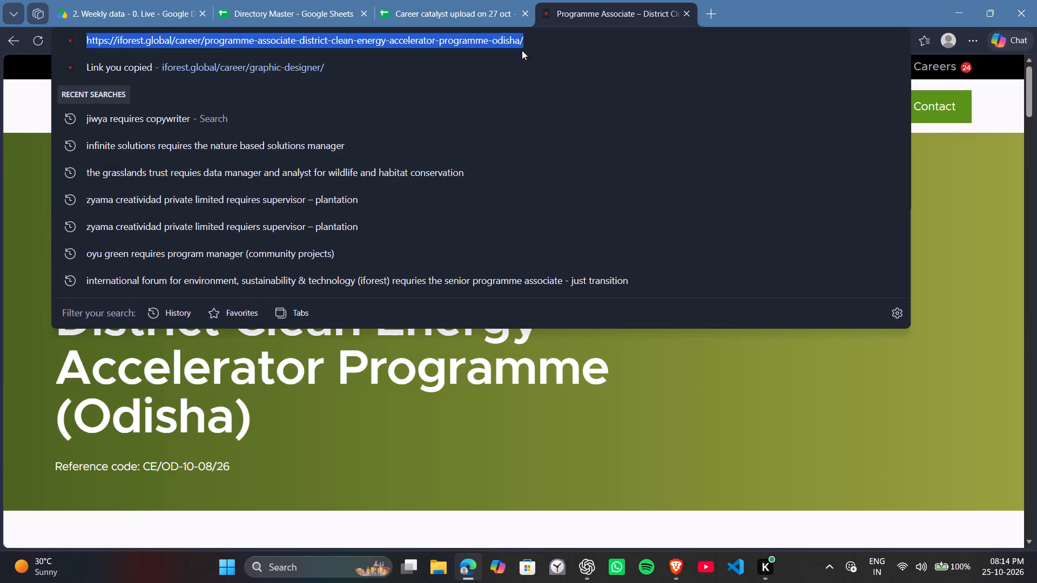
{"action": "key", "text": "ctrl+c"}
{"action": "left_click", "coordinate": [470, 4]}
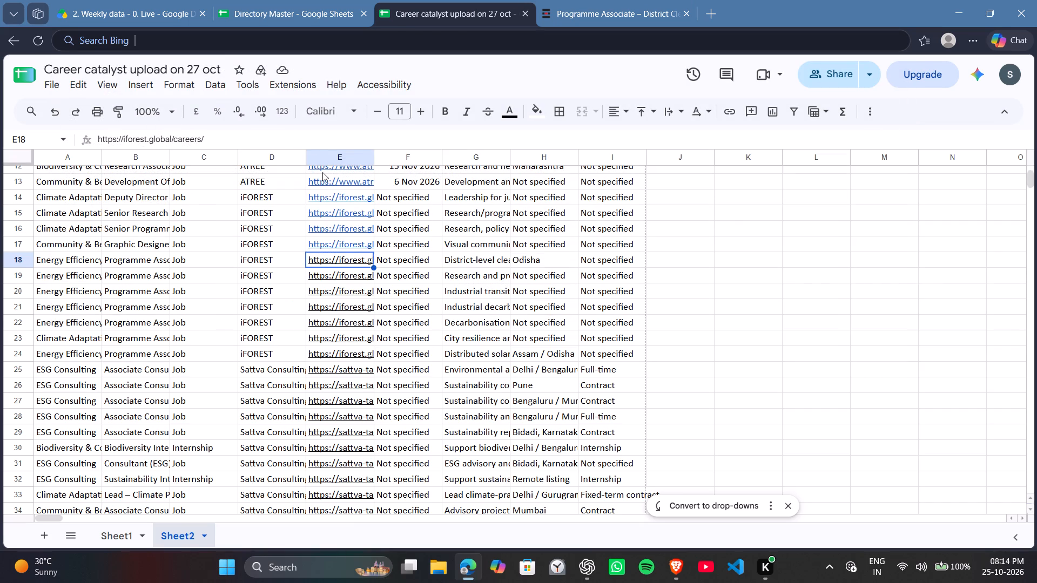
{"action": "left_click_drag", "start_coordinate": [246, 137], "coordinate": [20, 146]}
{"action": "key", "text": "BackSpace"}
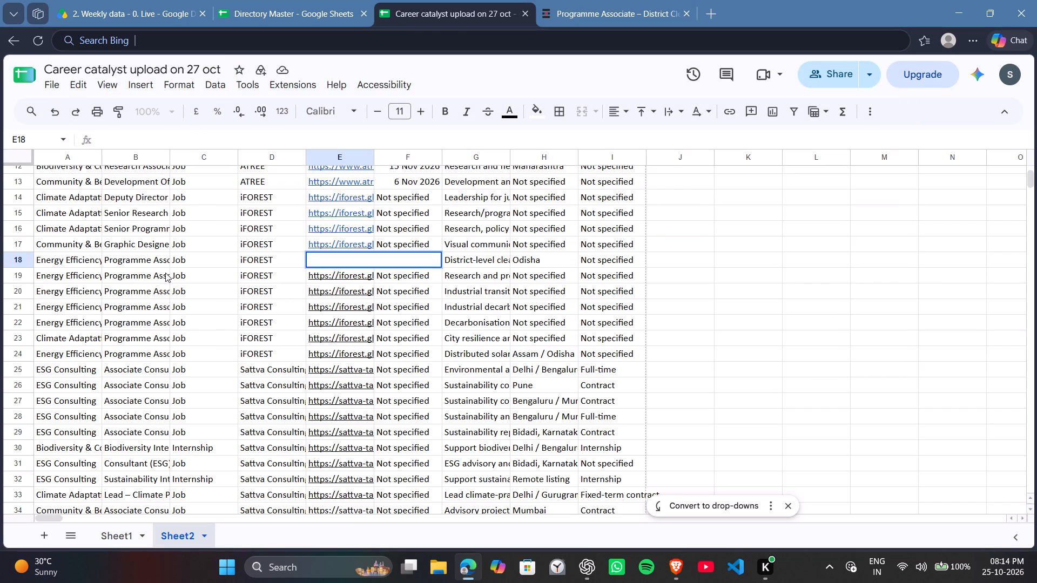
{"action": "key", "text": "ctrl+k"}
{"action": "left_click", "coordinate": [631, 154]}
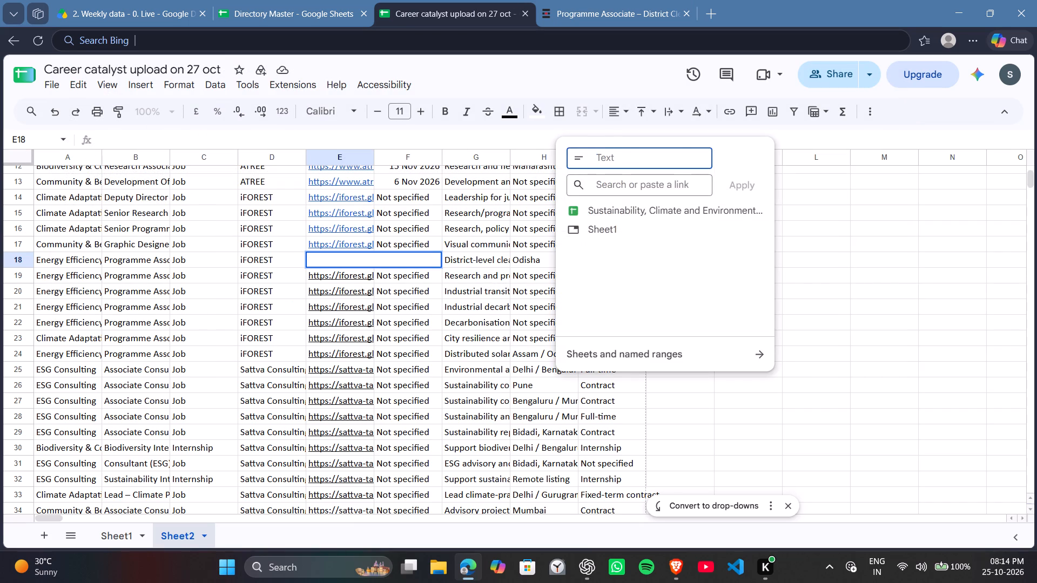
{"action": "key", "text": "ctrl+v"}
{"action": "left_click", "coordinate": [643, 184]}
{"action": "key", "text": "ctrl+v"}
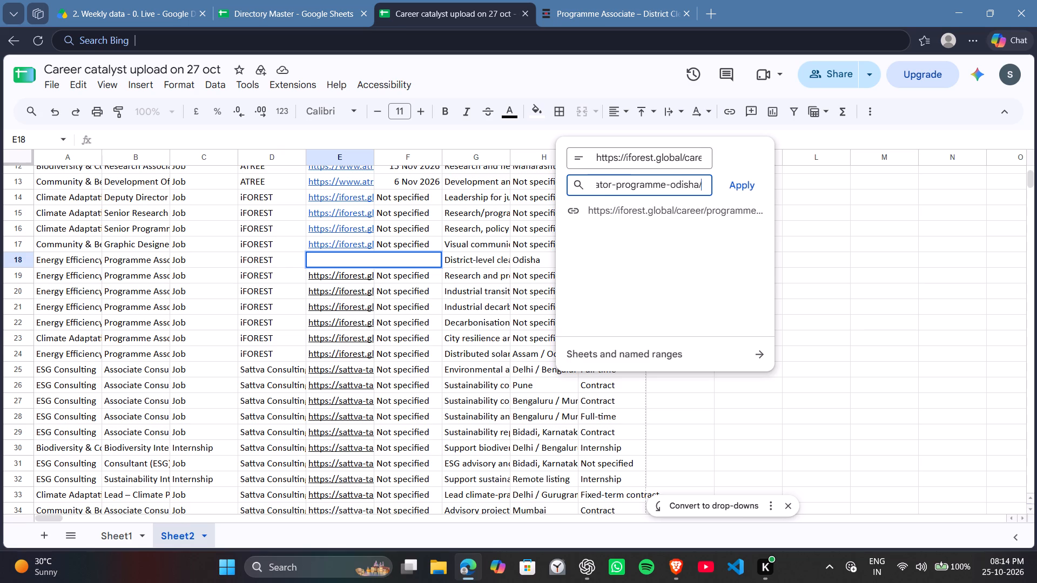
{"action": "left_click", "coordinate": [723, 190]}
{"action": "left_click", "coordinate": [686, 347]}
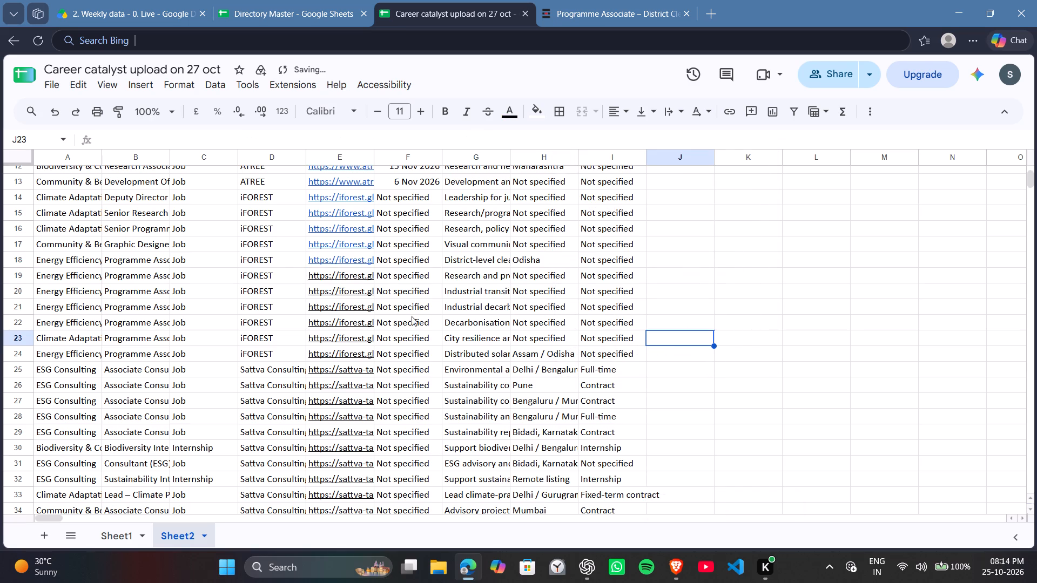
Open the iFOREST careers link in cell E19 in a new browser tab.
{"action": "left_click", "coordinate": [347, 282]}
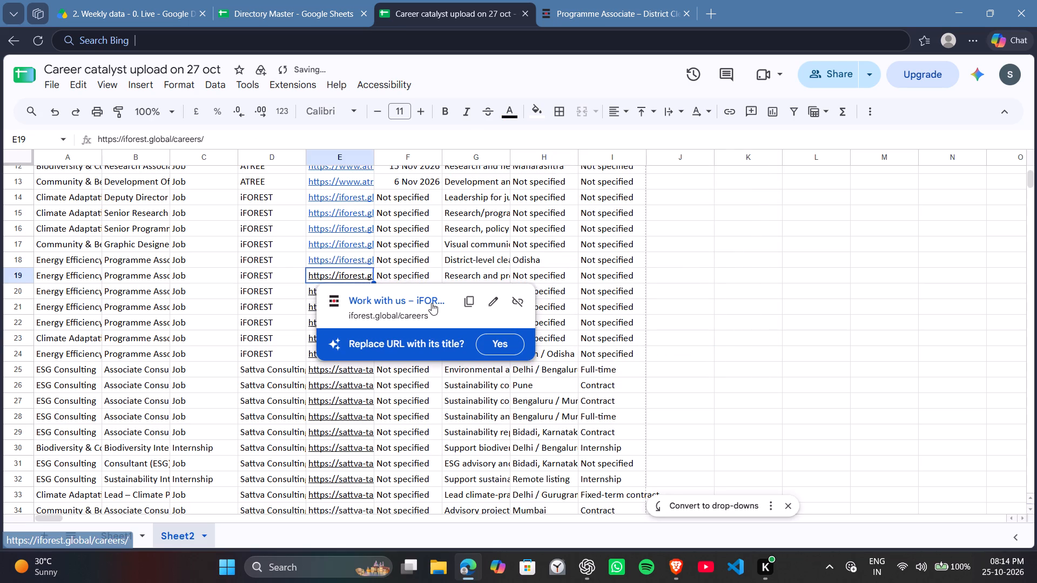
{"action": "left_click", "coordinate": [432, 303]}
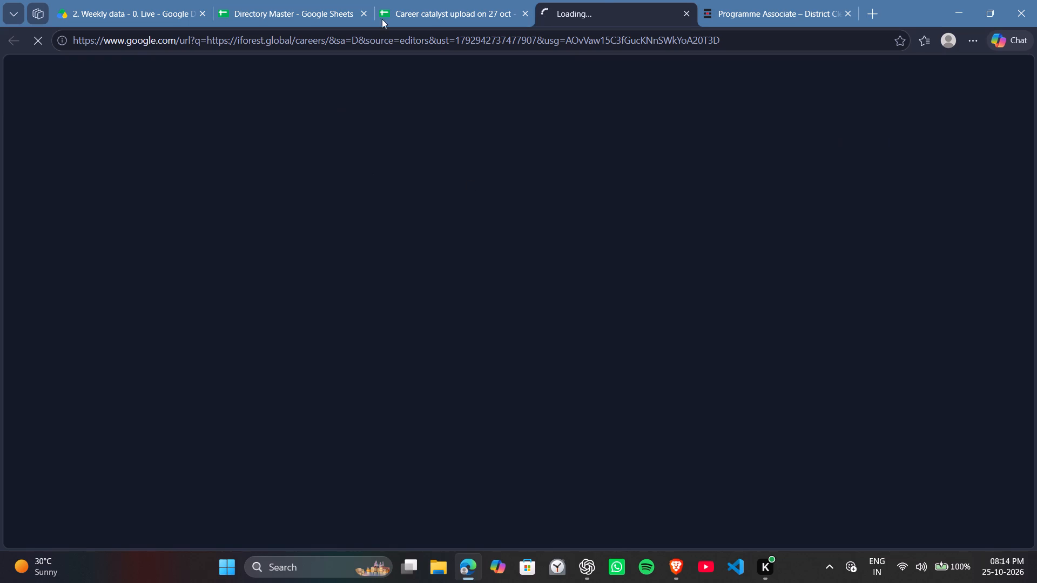
Back in the Career catalyst spreadsheet, delete rows 19 to 24, the remaining iFOREST Programme Associate entries.
{"action": "left_click", "coordinate": [445, 0]}
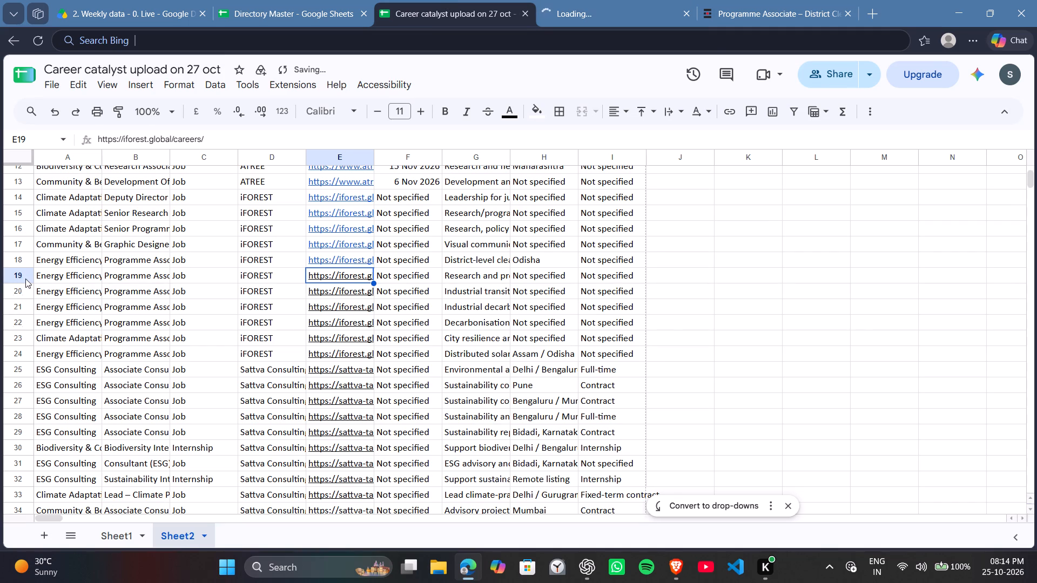
{"action": "left_click_drag", "start_coordinate": [25, 279], "coordinate": [34, 351]}
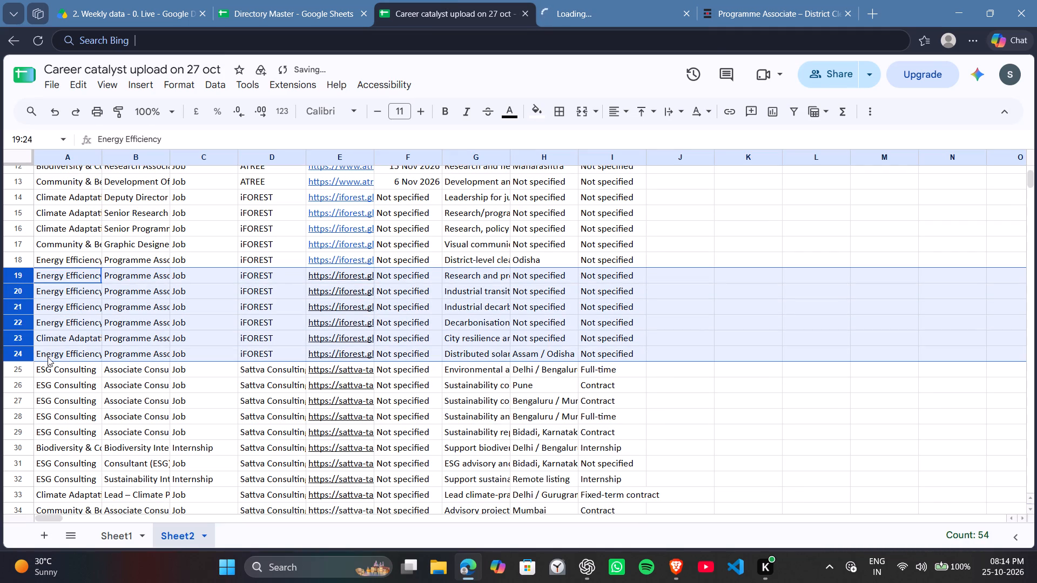
{"action": "right_click_drag", "start_coordinate": [42, 303], "coordinate": [37, 301]}
{"action": "left_click", "coordinate": [103, 356]}
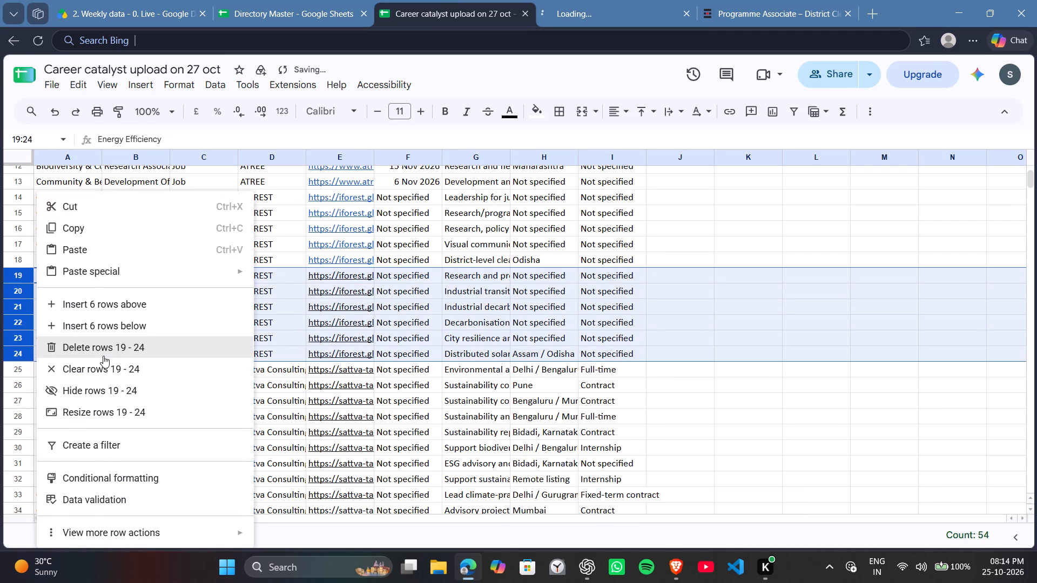
{"action": "scroll", "coordinate": [578, 317], "scroll_direction": "down", "scroll_amount": 1}
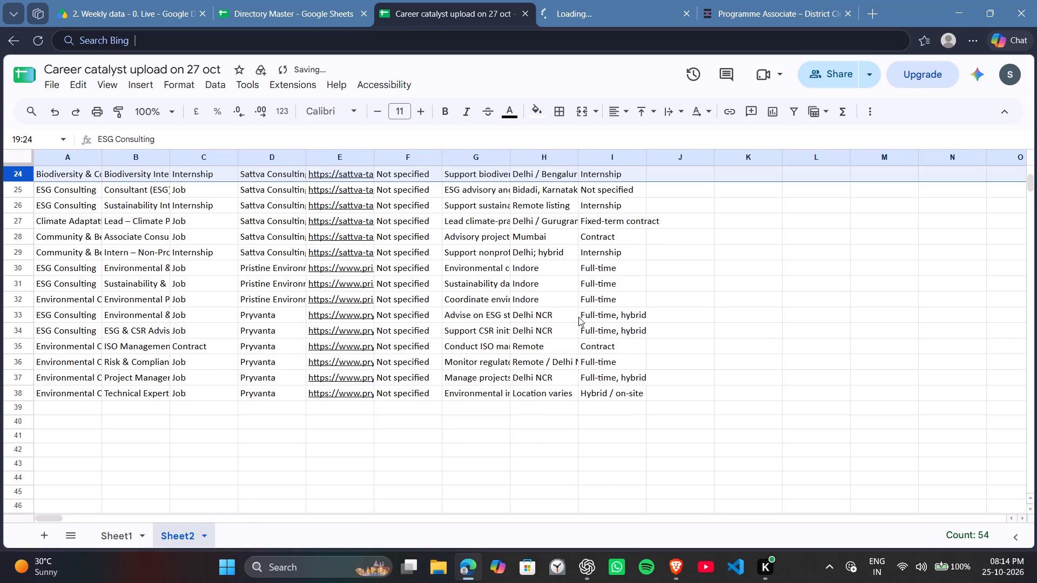
{"action": "scroll", "coordinate": [578, 317], "scroll_direction": "up", "scroll_amount": 4}
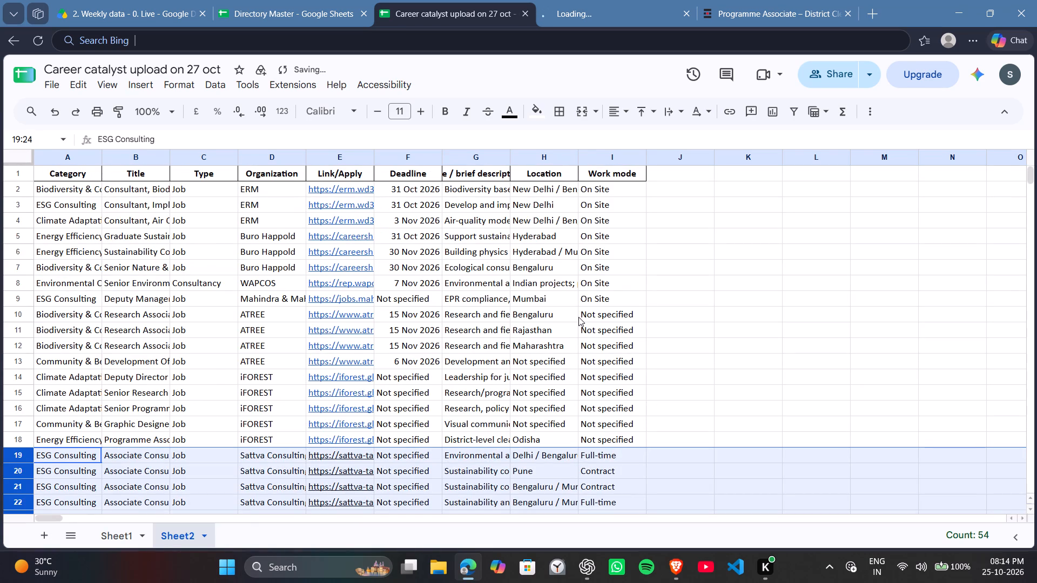
{"action": "scroll", "coordinate": [578, 317], "scroll_direction": "down", "scroll_amount": 1}
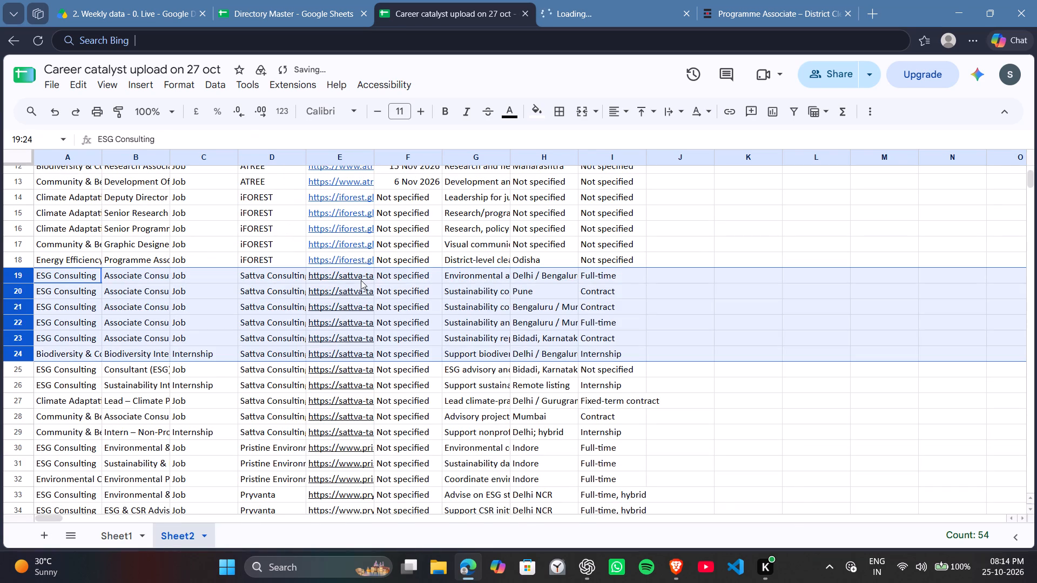
{"action": "left_click", "coordinate": [361, 280]}
{"action": "left_click", "coordinate": [385, 308]}
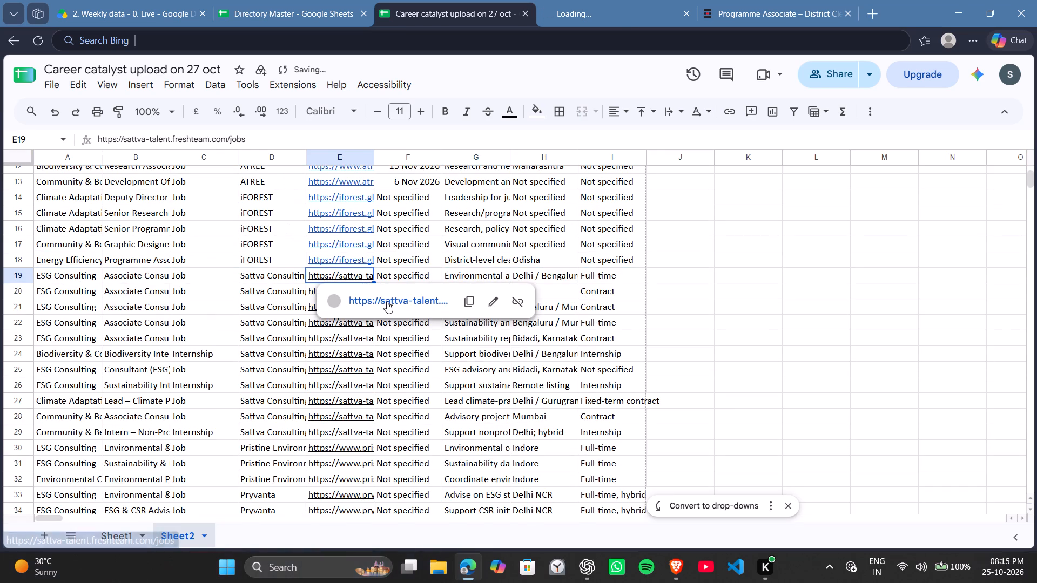
{"action": "left_click", "coordinate": [387, 301]}
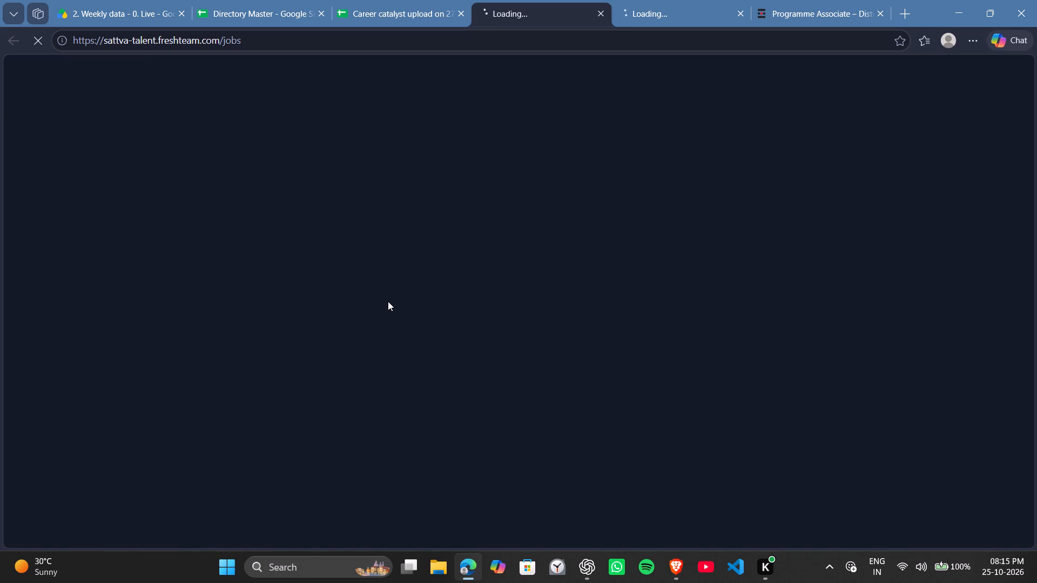
{"action": "left_click", "coordinate": [740, 18]}
{"action": "left_click", "coordinate": [740, 18]}
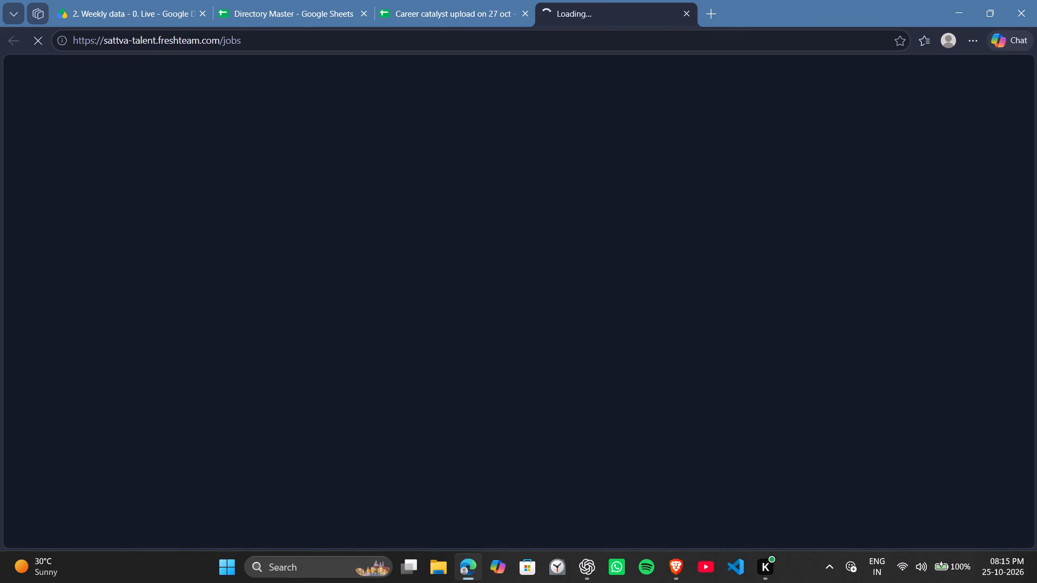